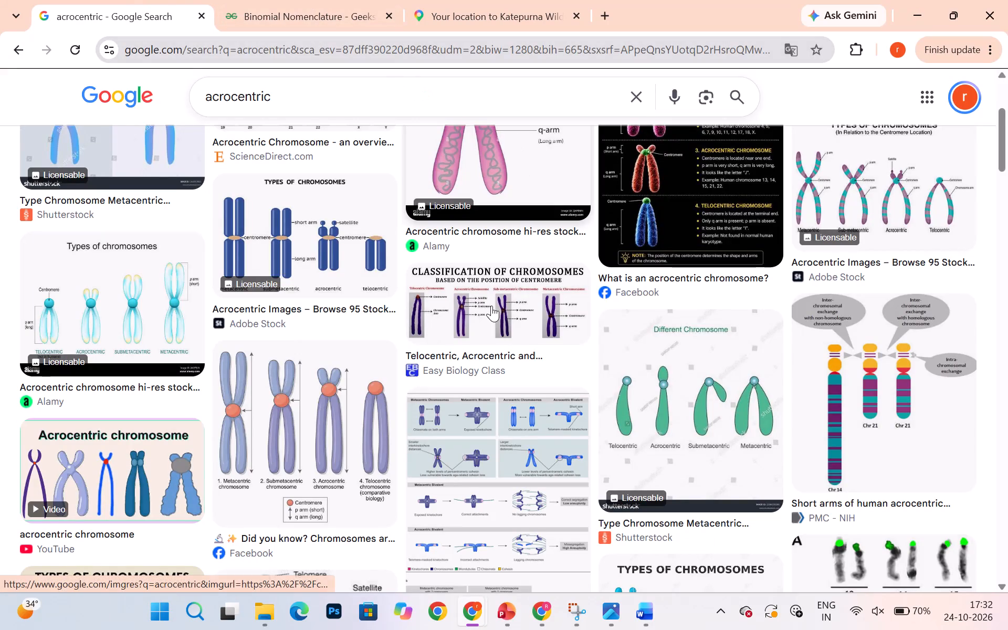
# Examine the acrocentric image results, including the Facebook preview of the four chromosome types, for a suitable diagram.
pyautogui.click(269, 398)
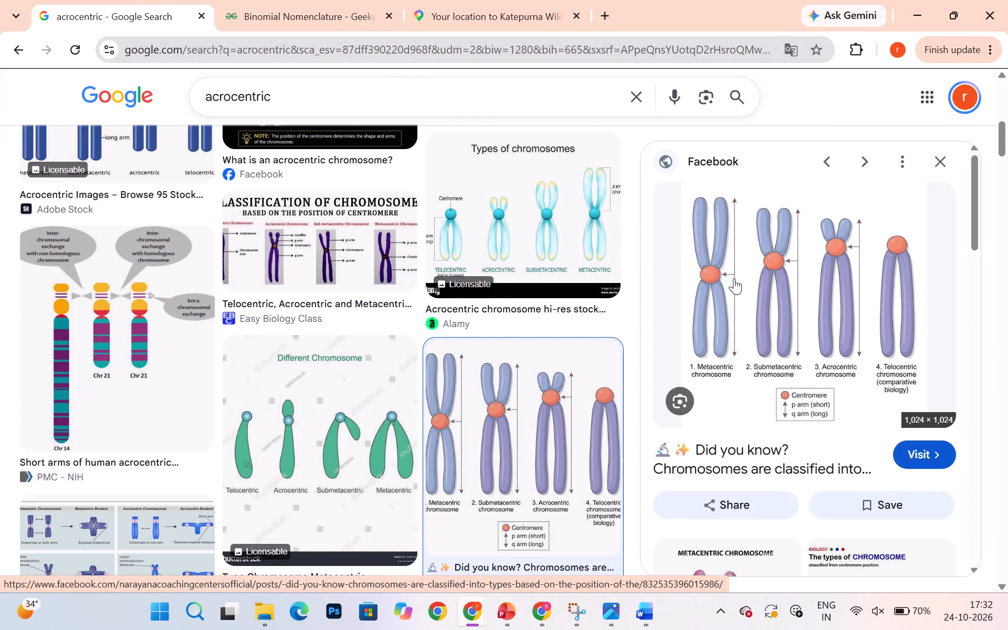
pyautogui.scroll(2, 734, 278)
pyautogui.scroll(-4, 734, 278)
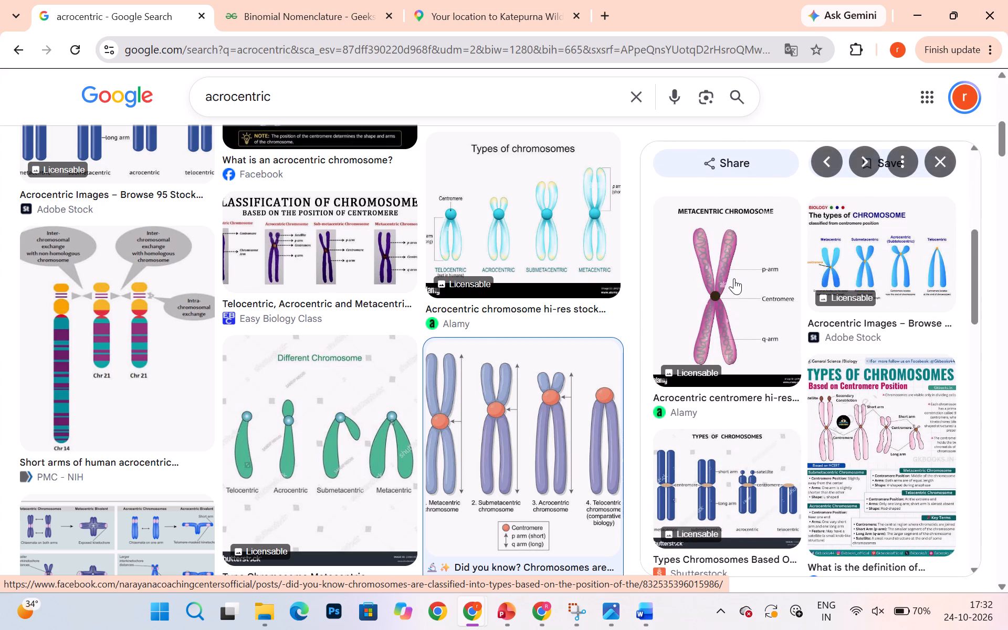
pyautogui.scroll(-6, 336, 367)
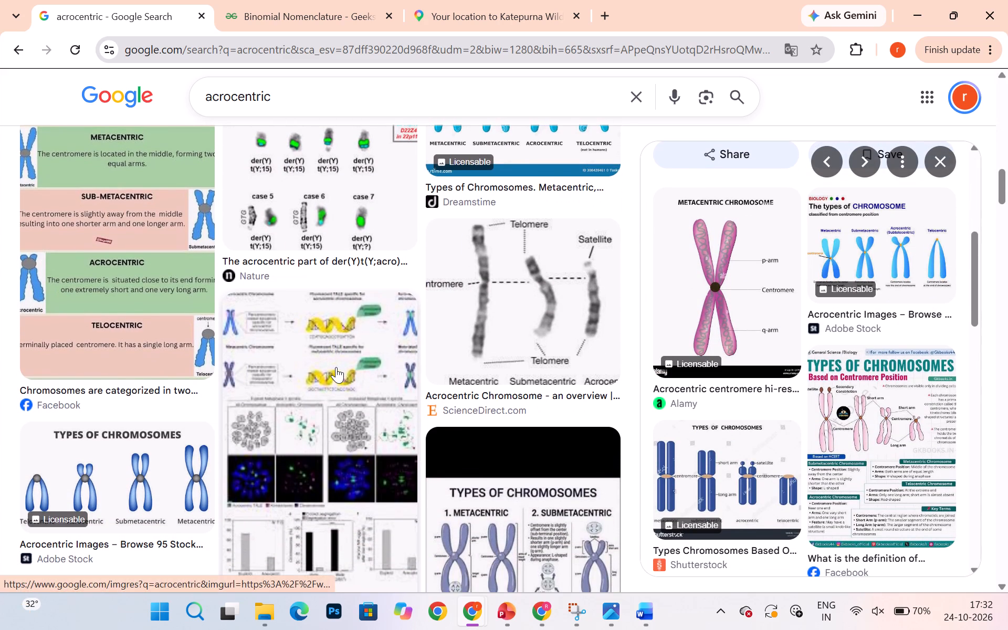
pyautogui.scroll(-7, 336, 367)
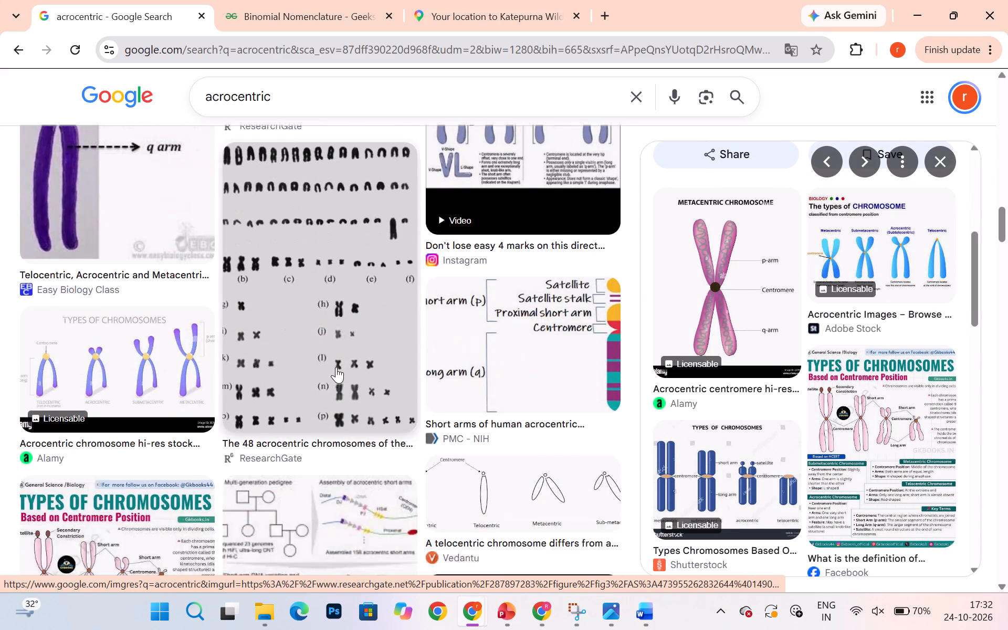
pyautogui.scroll(-1, 336, 367)
# Copy the Vedantu line diagram showing acrocentric, telocentric, metacentric and sub-metacentric chromosomes from its image preview.
pyautogui.click(471, 270)
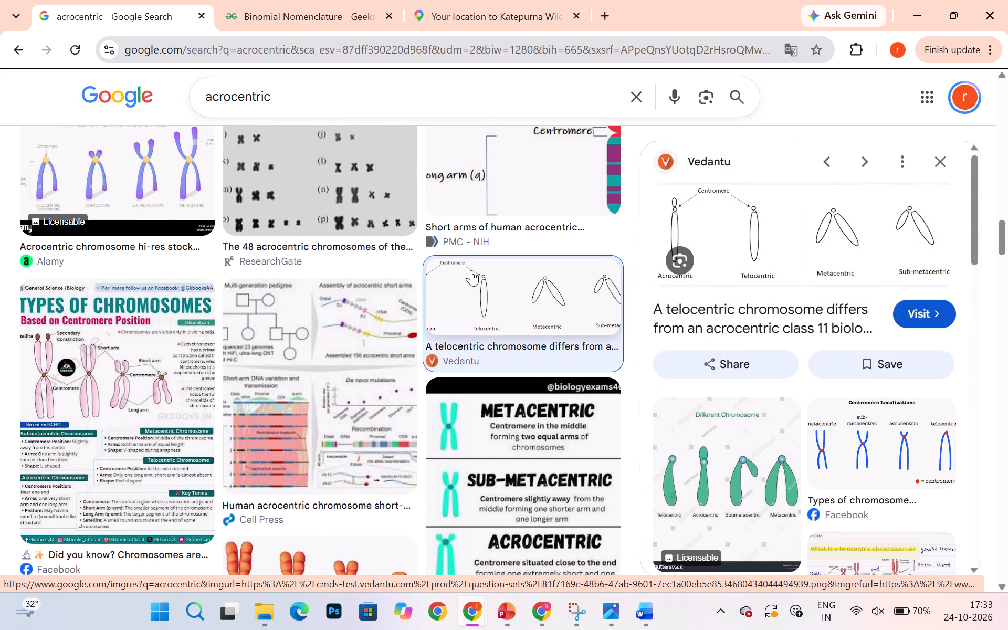
pyautogui.rightClick(720, 217)
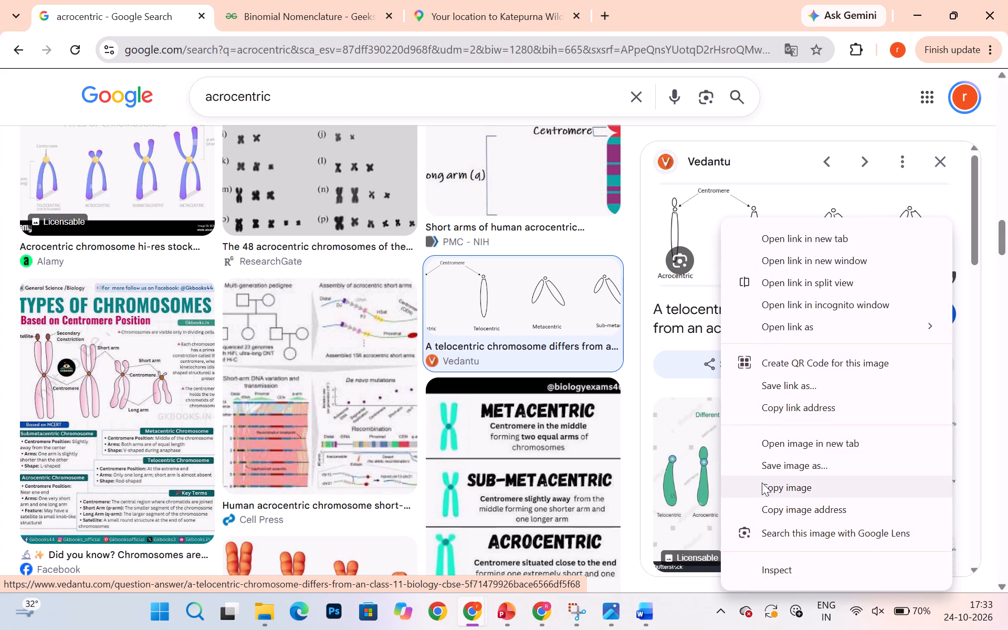
pyautogui.click(762, 482)
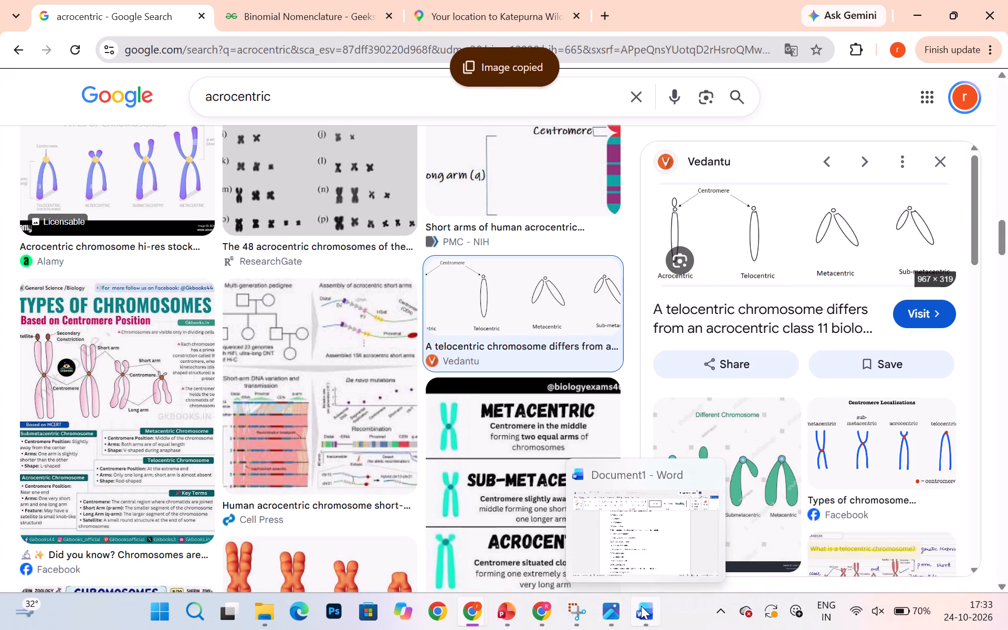
# Switch to Document1 in Word, which holds the acrocentric chromosome question.
pyautogui.click(640, 551)
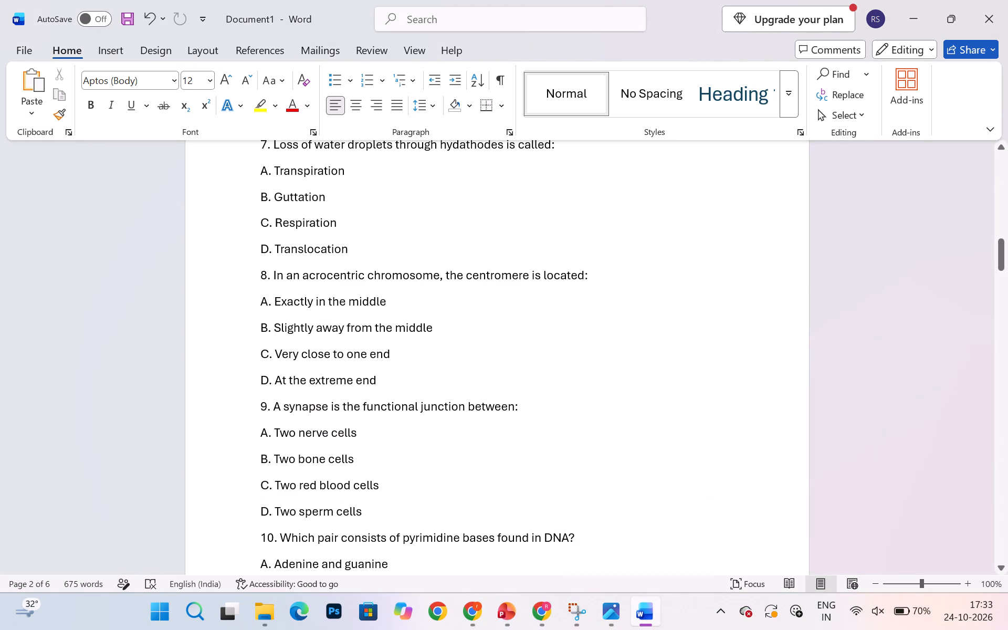
# Paste the copied chromosome-types diagram on a new line between question 8 and its answer options.
pyautogui.click(600, 275)
pyautogui.press('Return')
pyautogui.hotkey('ctrl', 'v')
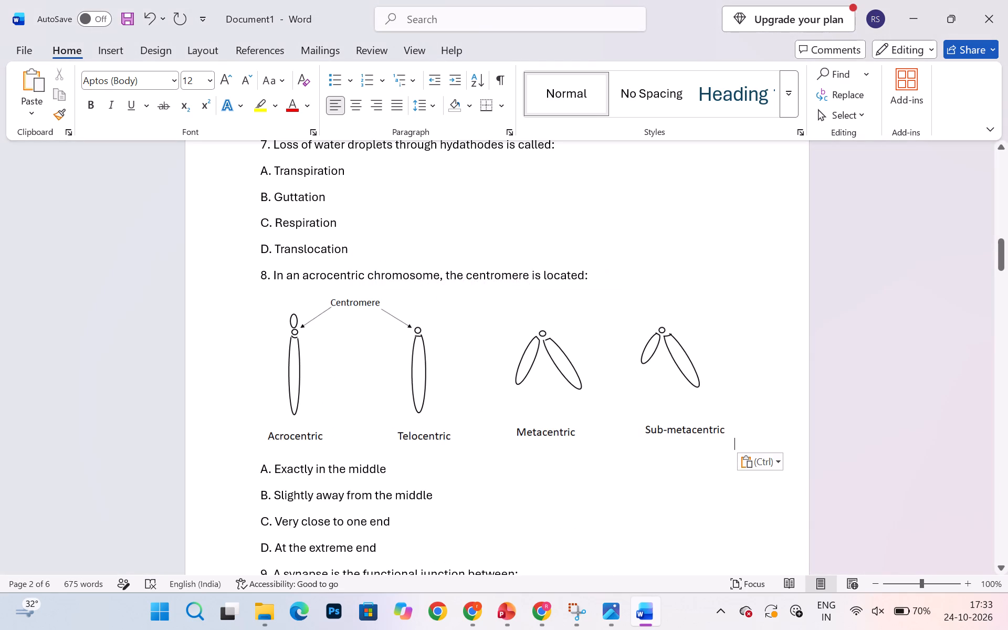
pyautogui.scroll(-1, 468, 318)
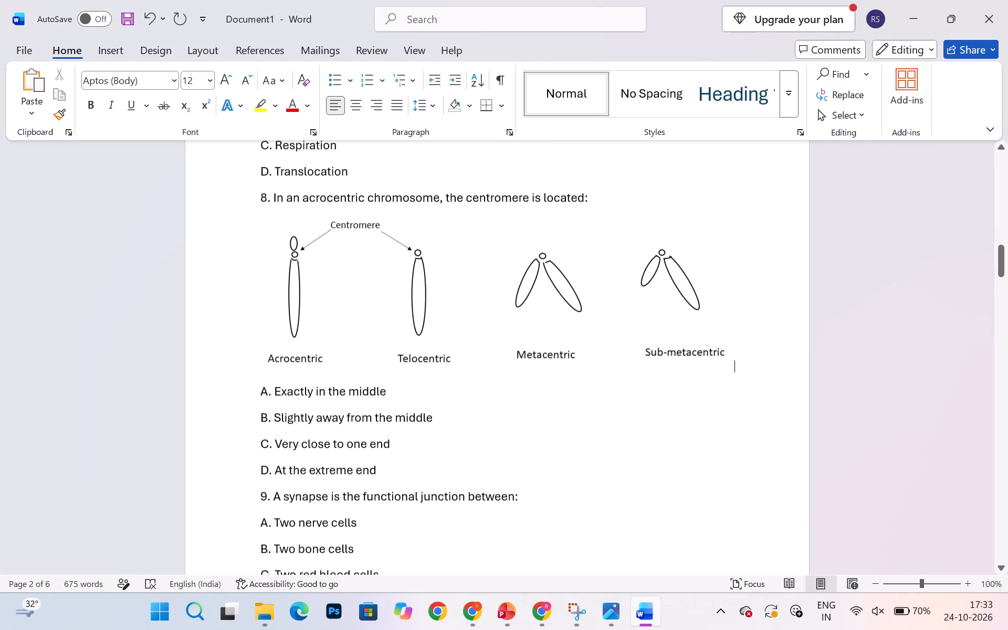
pyautogui.scroll(-1, 468, 318)
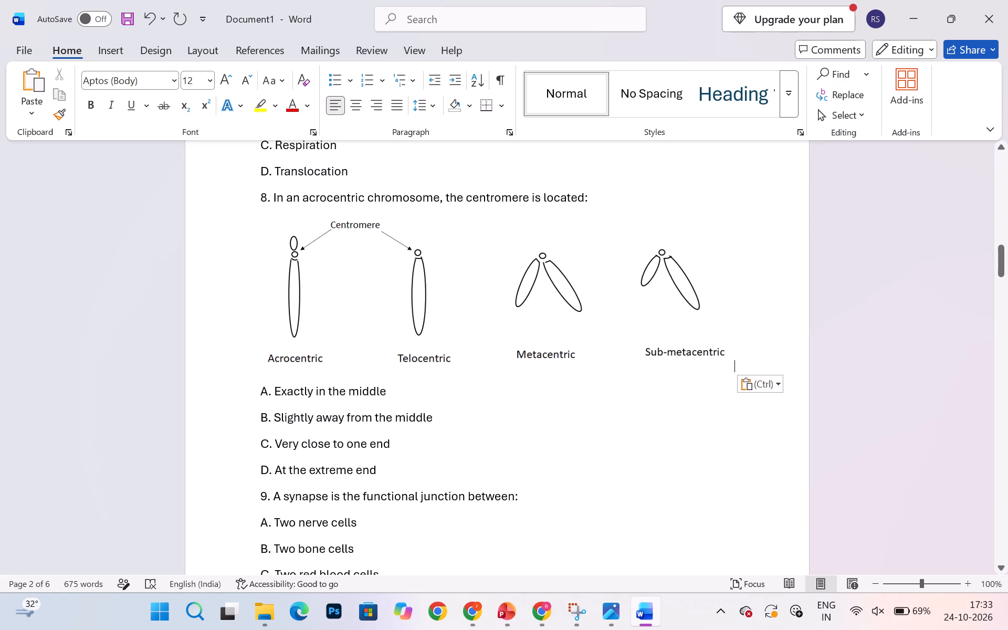
# Crop the question 8 diagram so that only the Acrocentric and Telocentric chromosomes remain.
pyautogui.click(510, 254)
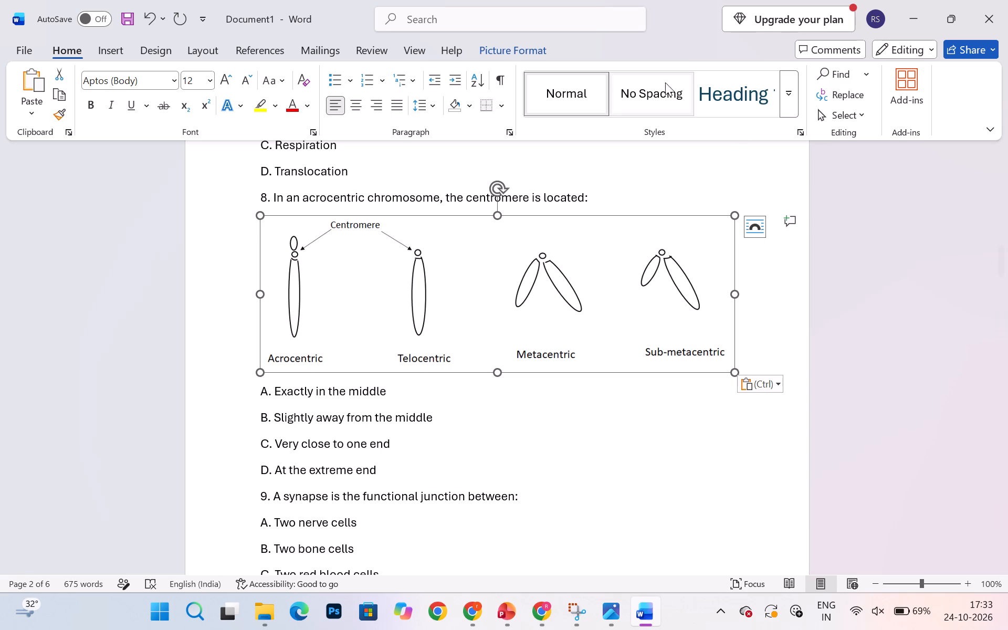
pyautogui.click(498, 43)
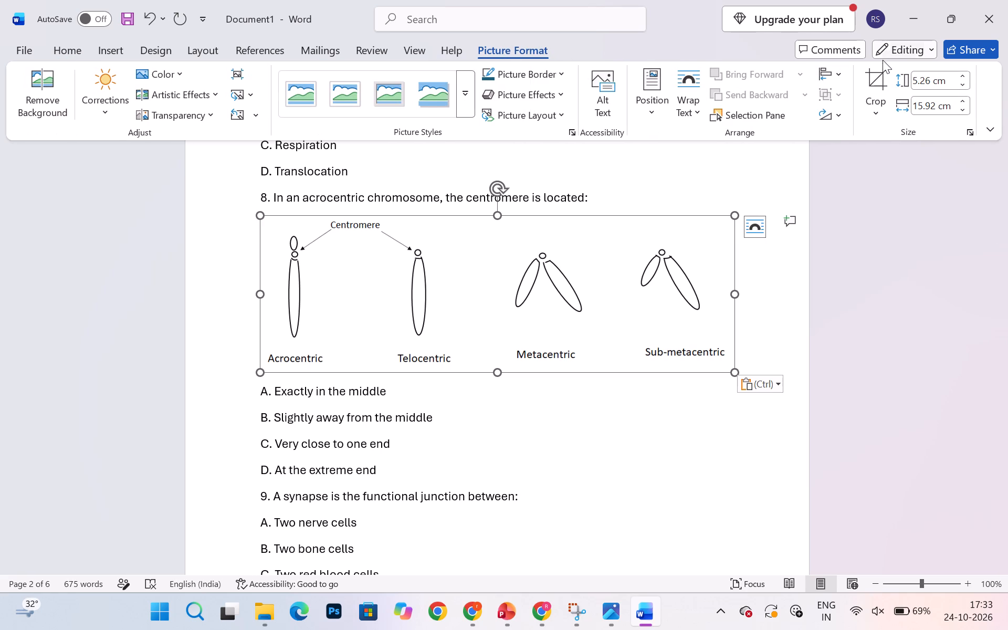
pyautogui.click(873, 65)
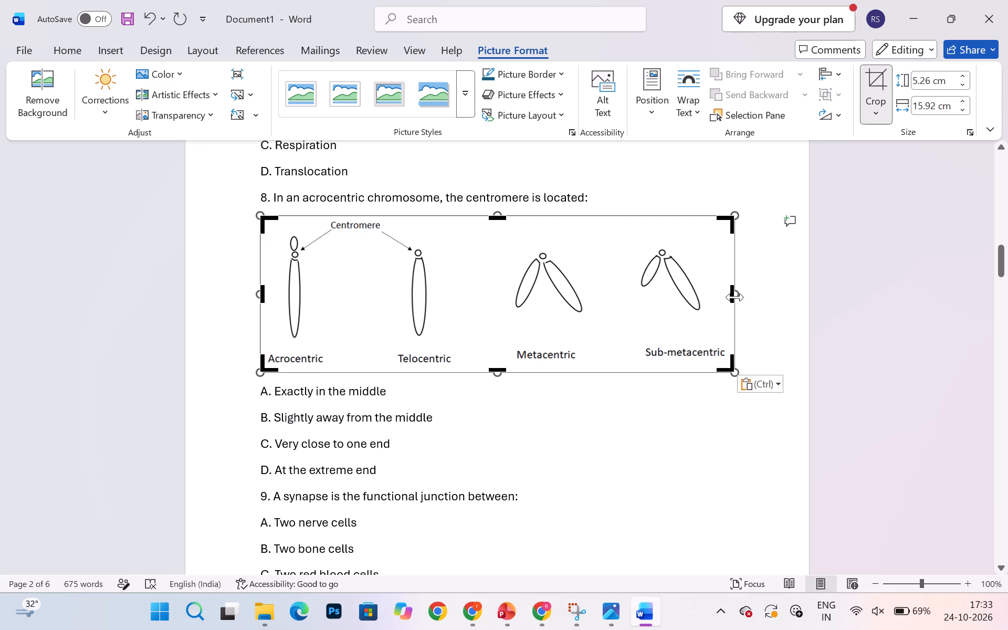
pyautogui.moveTo(732, 295); pyautogui.dragTo(489, 314)
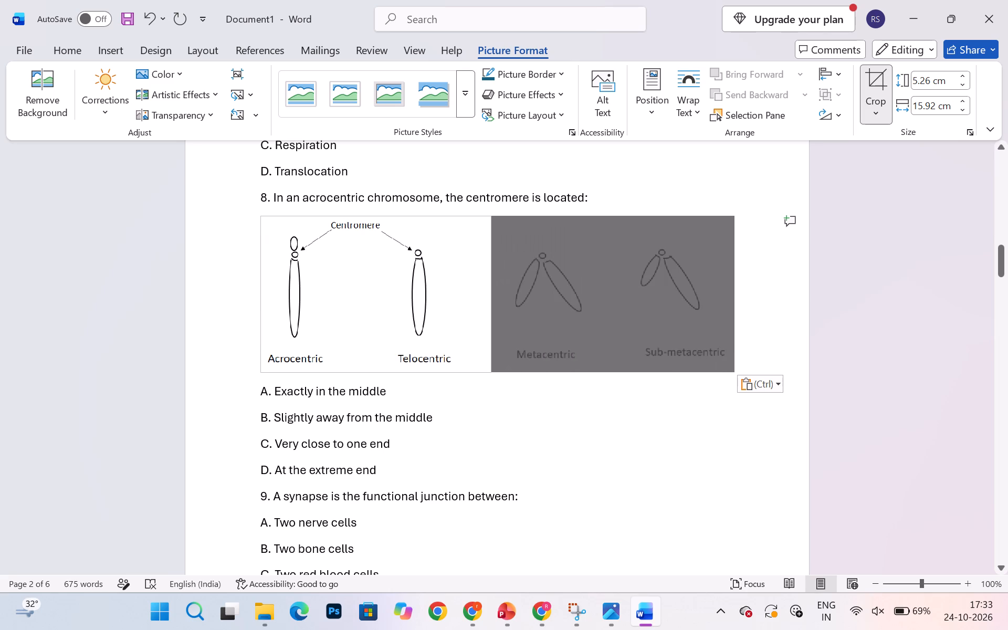
pyautogui.moveTo(489, 314); pyautogui.dragTo(476, 314)
pyautogui.click(508, 461)
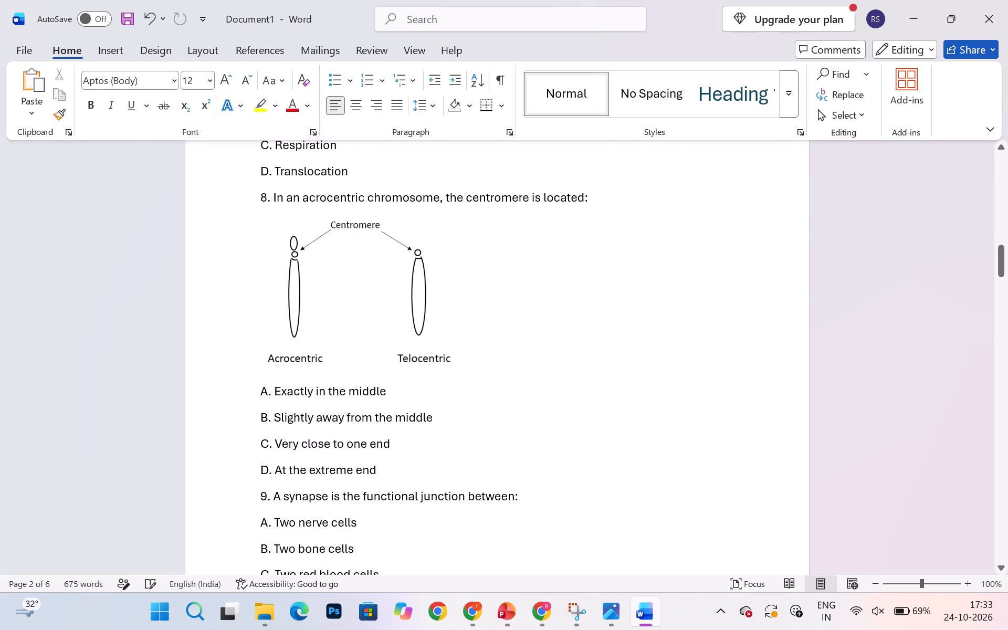
# Shrink the cropped chromosome diagram slightly in proportion and centre it on the page.
pyautogui.click(323, 267)
pyautogui.moveTo(257, 214); pyautogui.dragTo(295, 242)
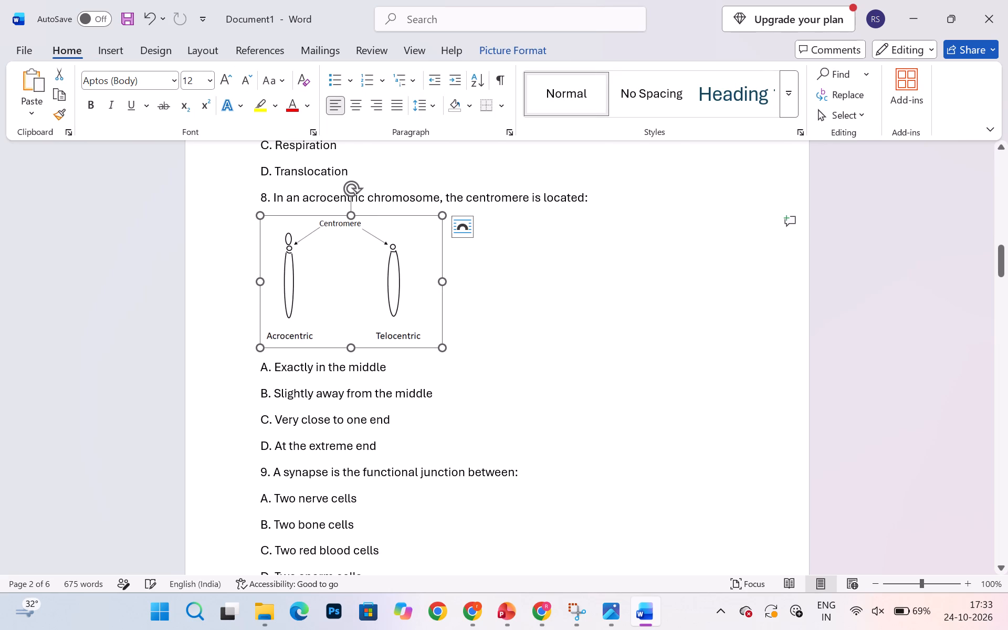
pyautogui.click(356, 105)
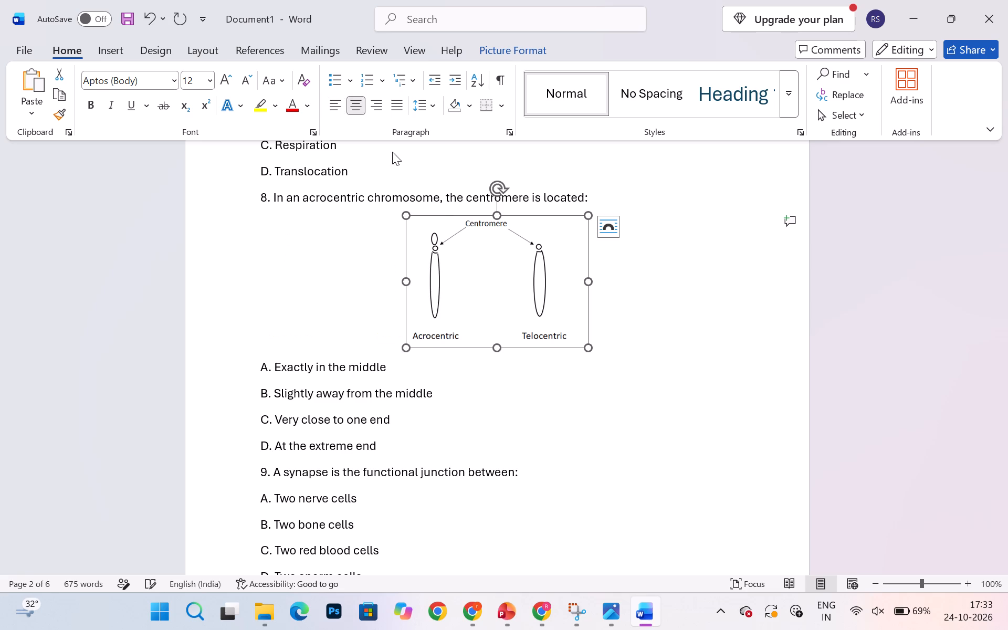
pyautogui.click(510, 415)
# Review the rest of the question paper from question 9 through question 30.
pyautogui.scroll(-2, 510, 415)
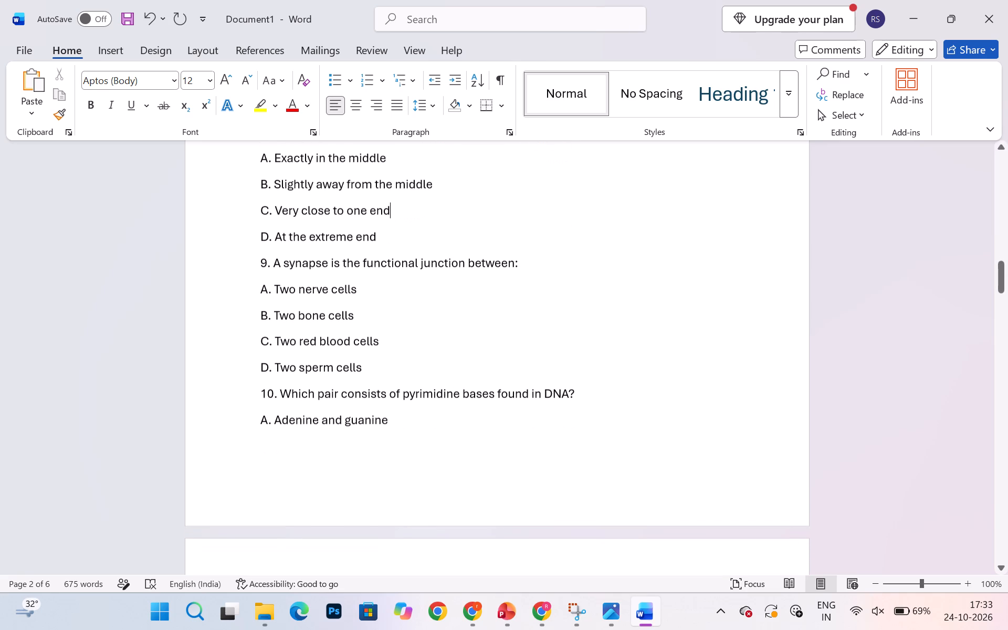
pyautogui.scroll(-1, 510, 415)
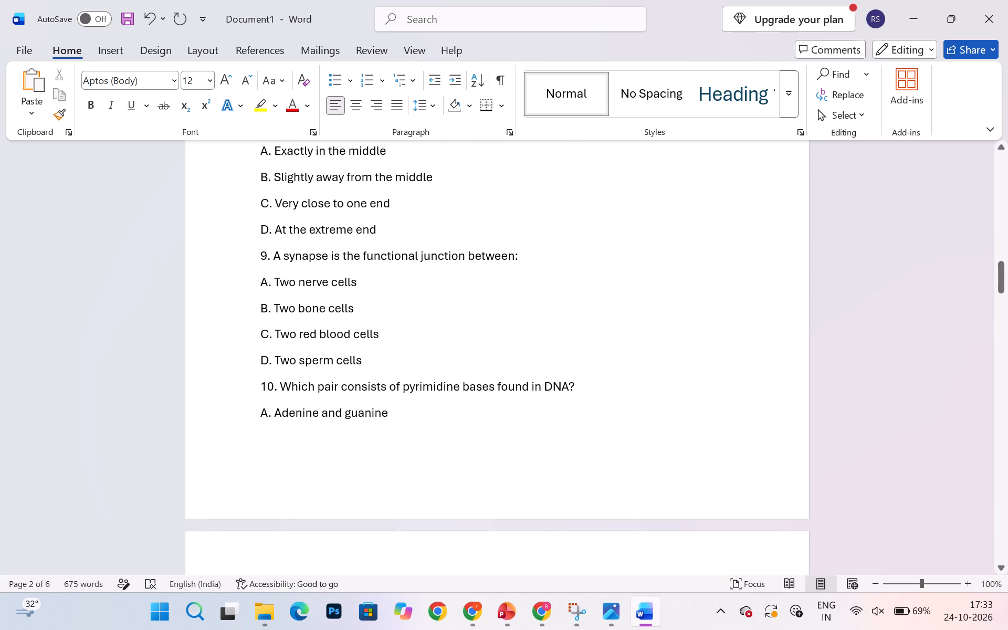
pyautogui.scroll(-3, 510, 415)
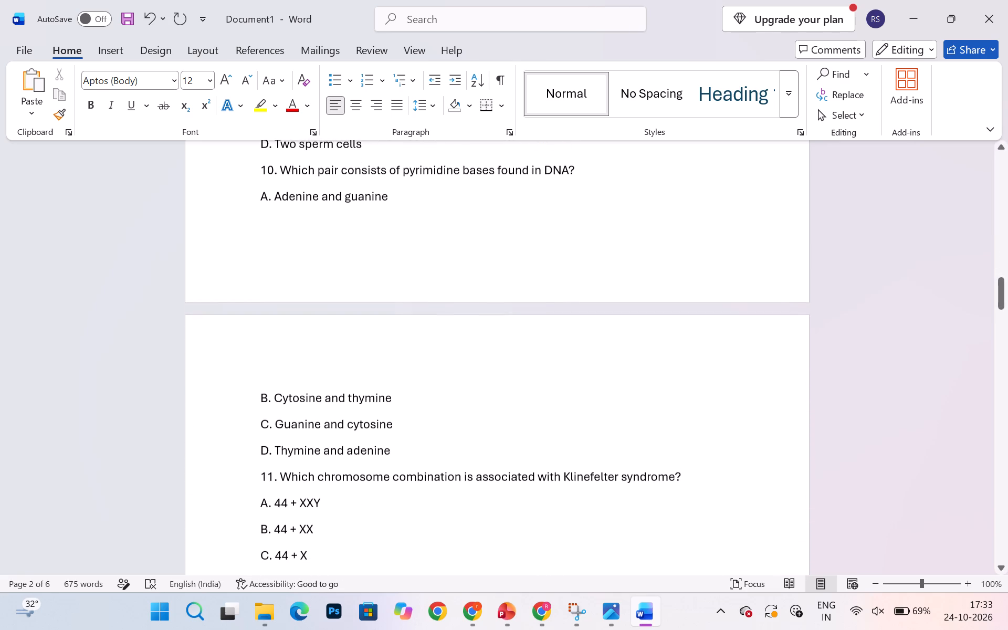
pyautogui.scroll(-1, 510, 415)
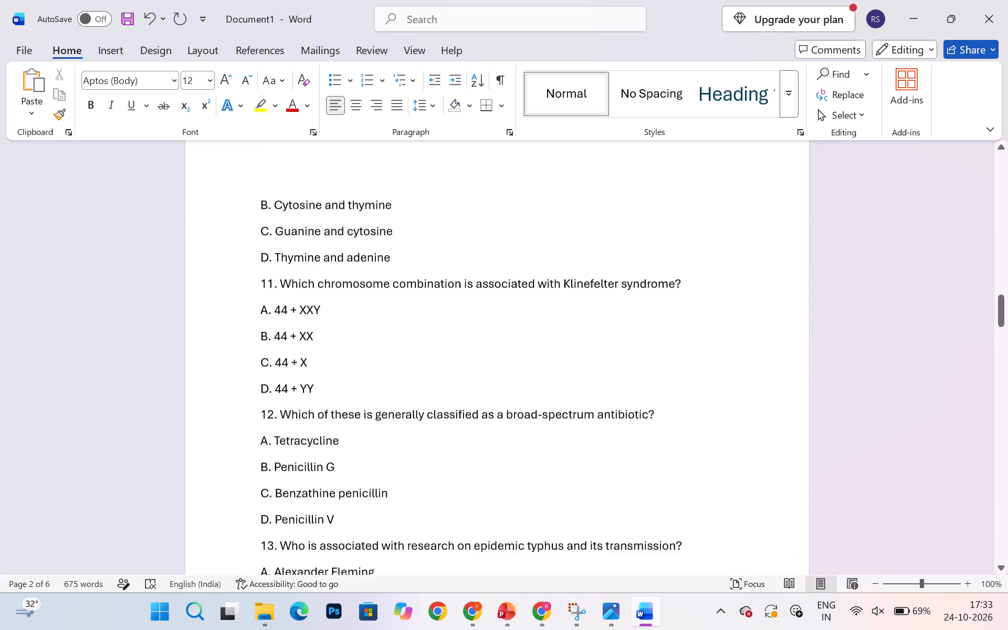
pyautogui.scroll(-2, 510, 415)
pyautogui.scroll(-1, 506, 356)
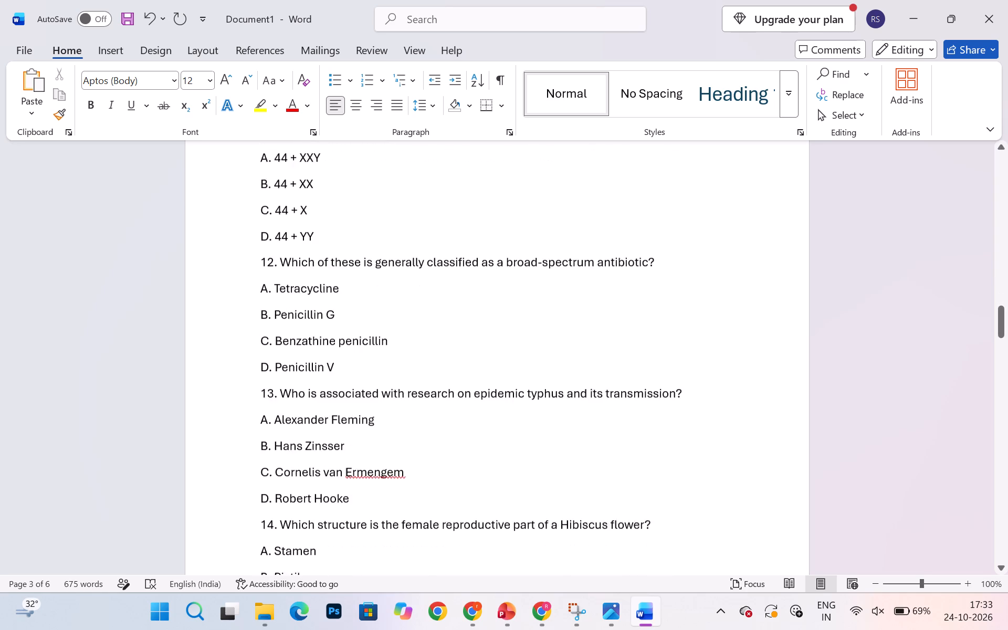
pyautogui.scroll(-1, 506, 356)
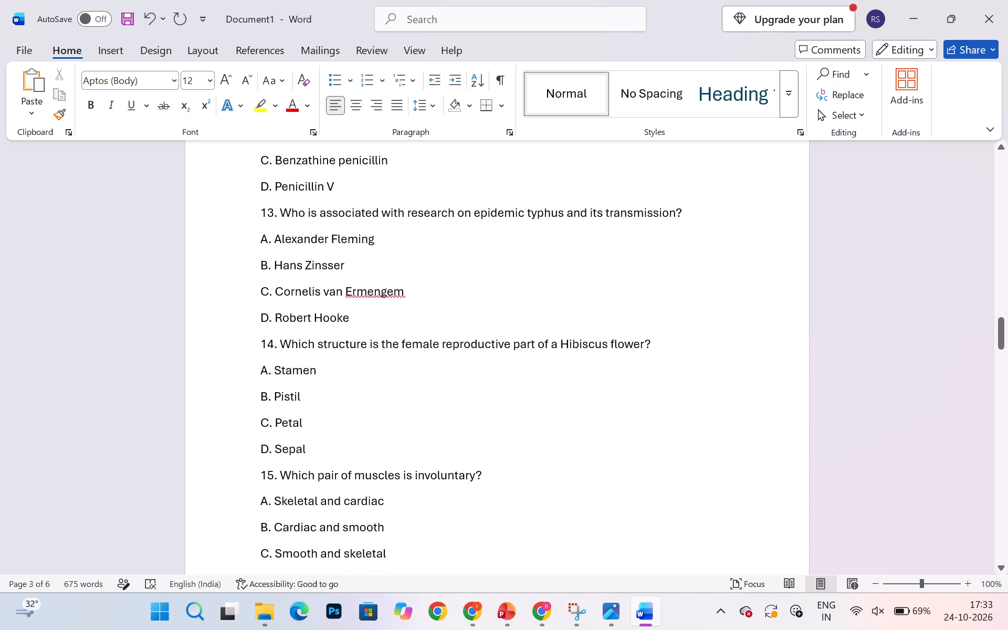
pyautogui.scroll(-2, 506, 356)
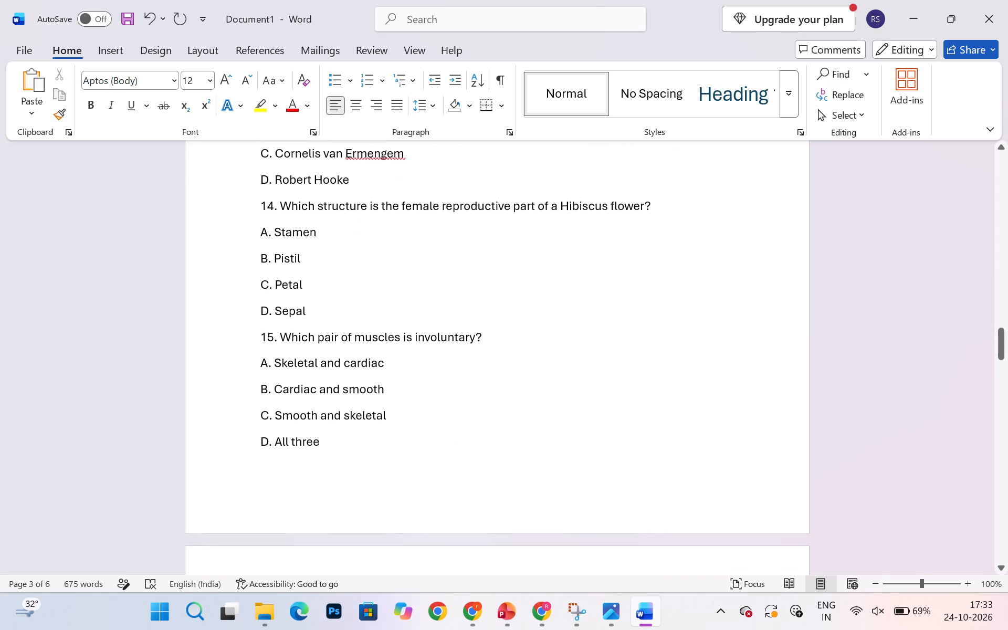
pyautogui.scroll(-2, 506, 356)
pyautogui.hscroll(-1, 506, 356)
pyautogui.scroll(-3, 506, 356)
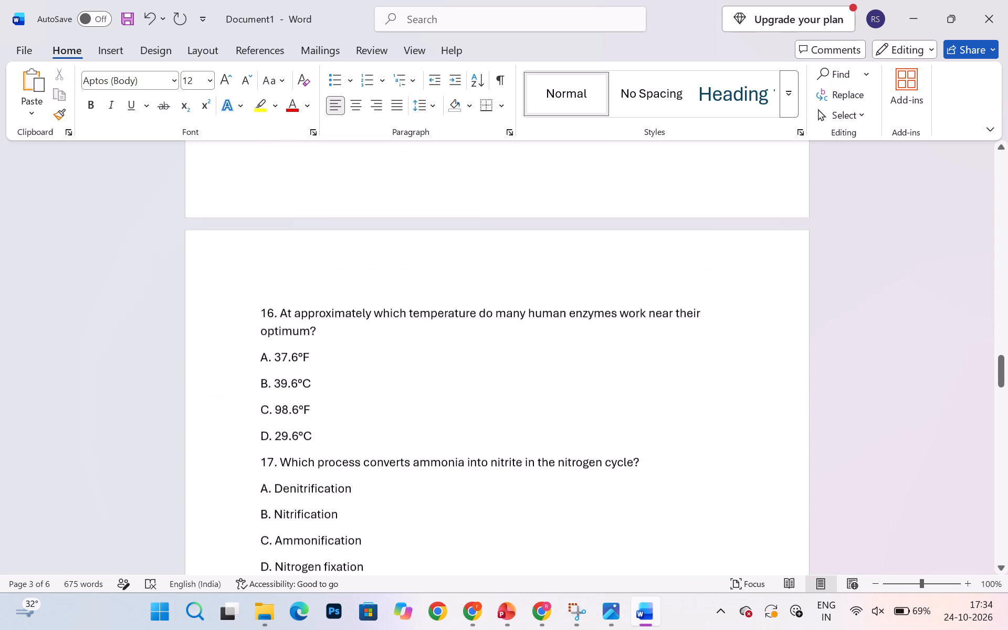
pyautogui.scroll(-1, 506, 356)
pyautogui.scroll(2, 506, 356)
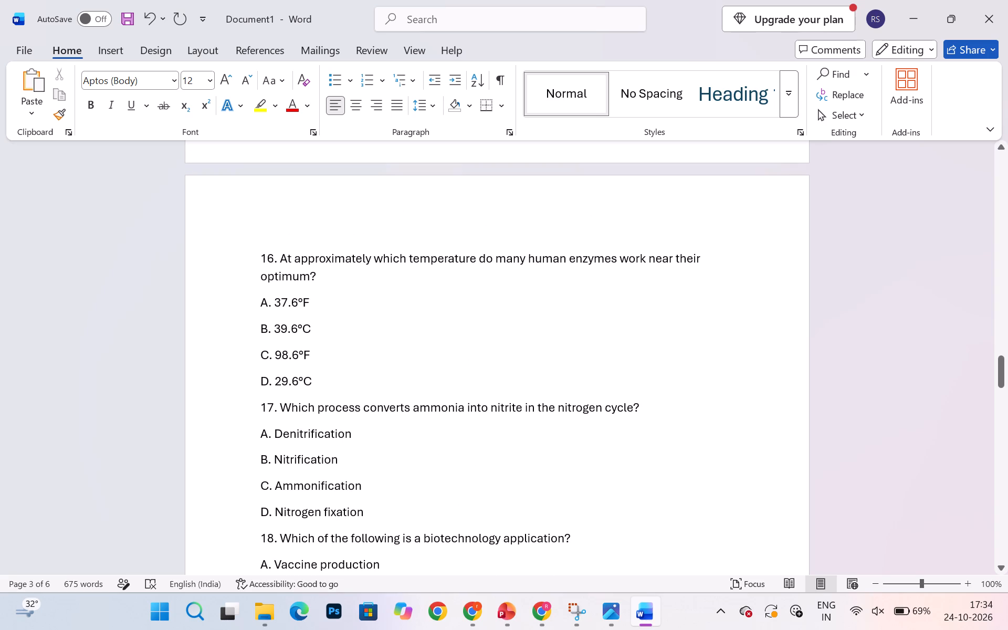
pyautogui.scroll(-4, 506, 356)
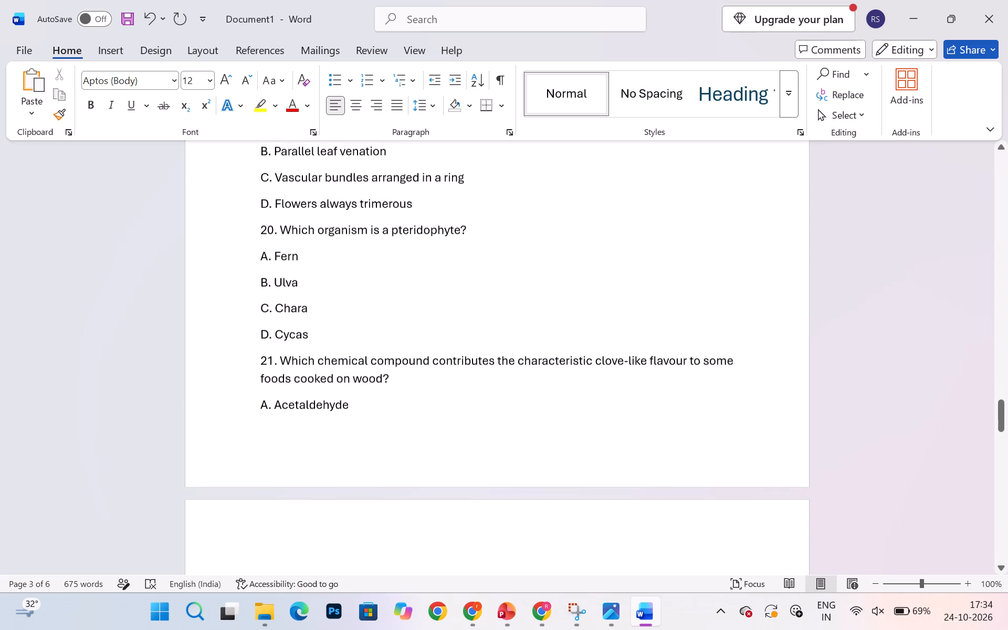
pyautogui.scroll(-5, 506, 356)
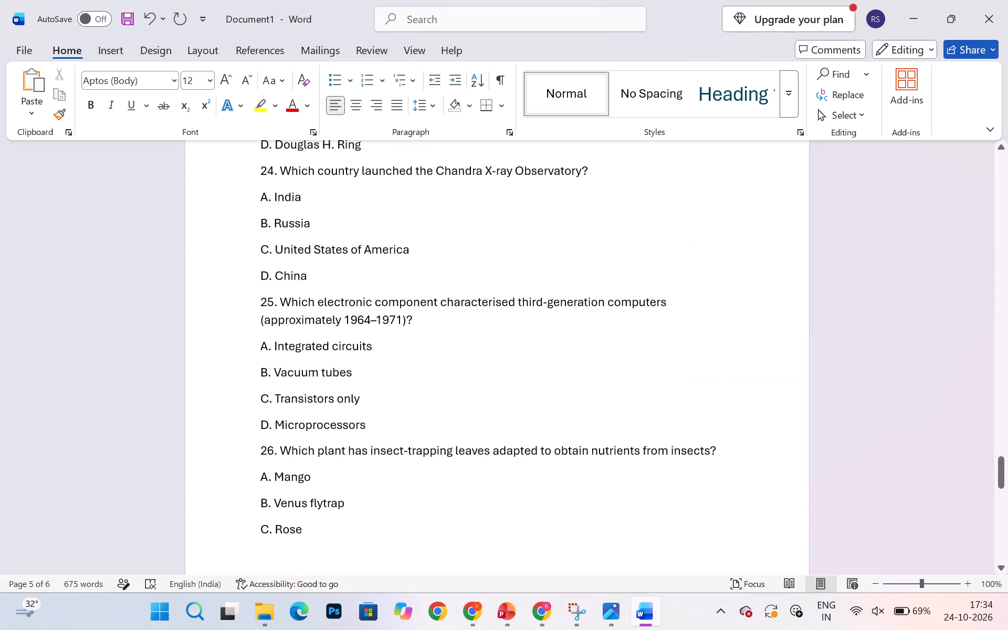
pyautogui.scroll(-6, 506, 356)
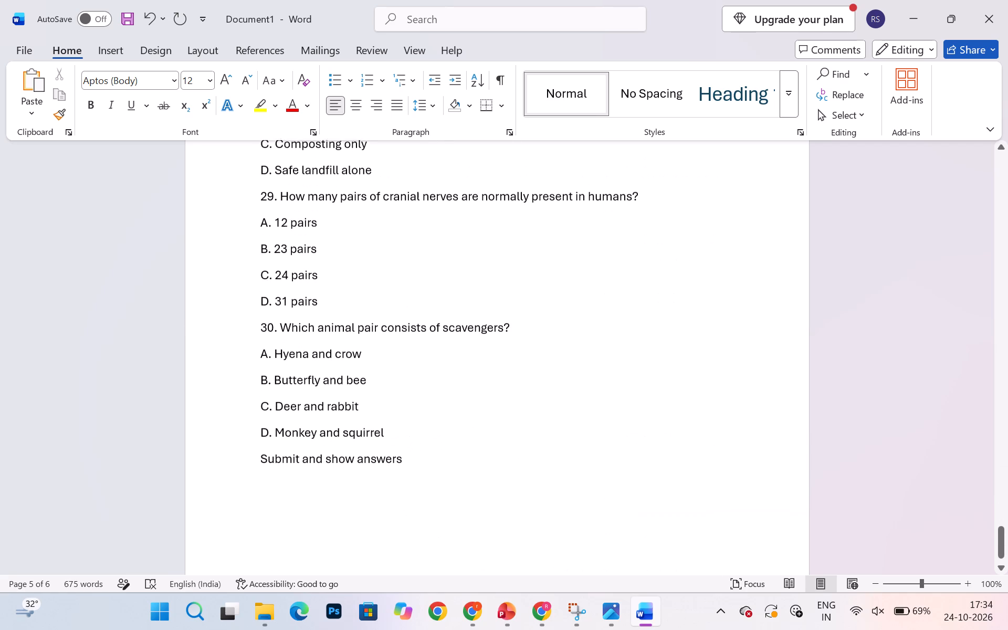
# Delete the stray line "Submit and show answers" below question 30's options.
pyautogui.scroll(-4, 506, 356)
pyautogui.scroll(1, 506, 356)
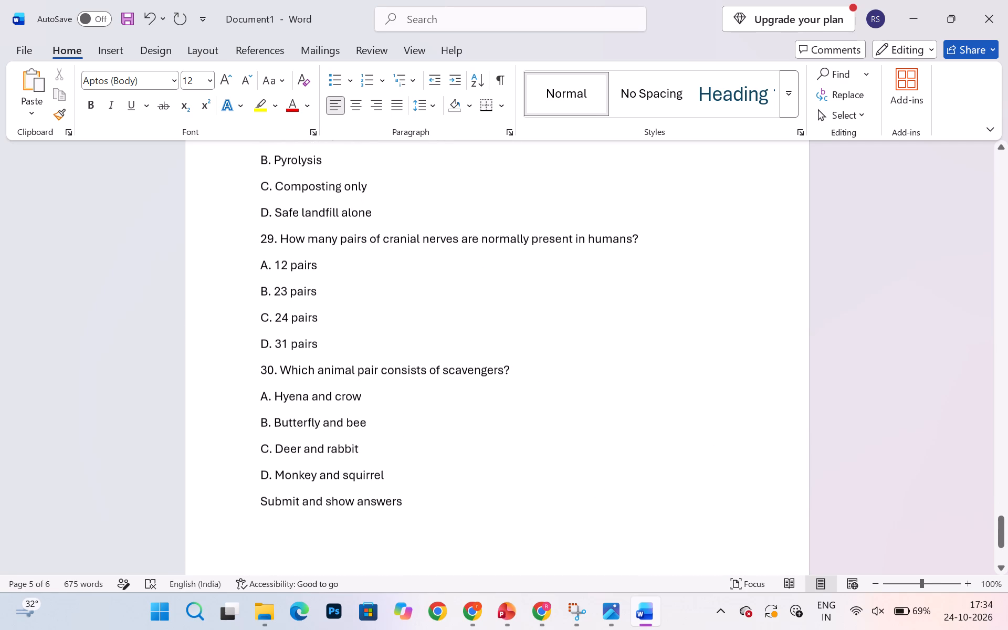
pyautogui.moveTo(258, 506); pyautogui.dragTo(428, 508)
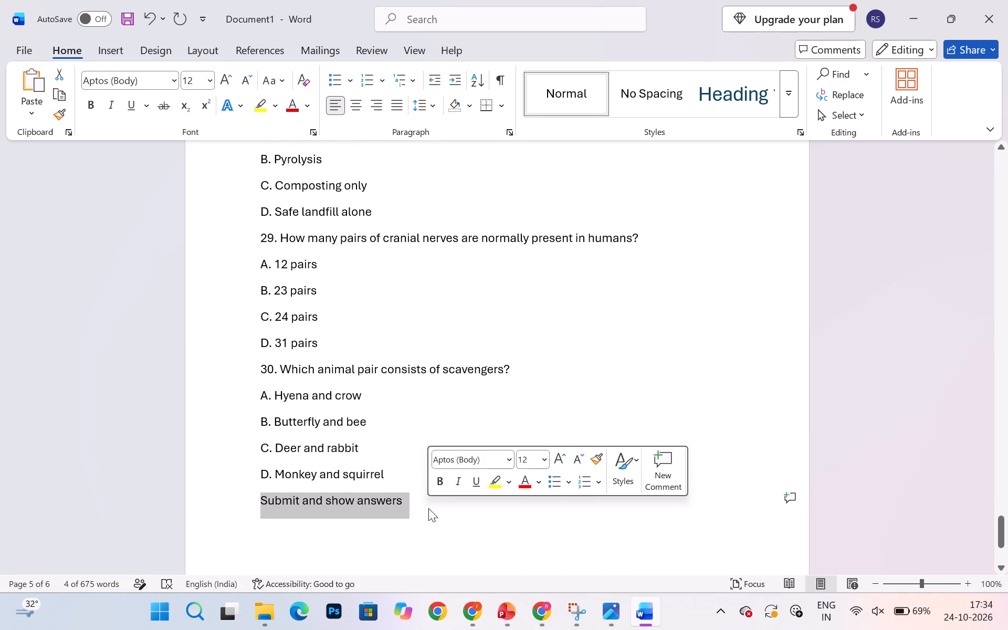
pyautogui.press('BackSpace')
# Look back through the questions from 30 up to 11.
pyautogui.scroll(1, 428, 508)
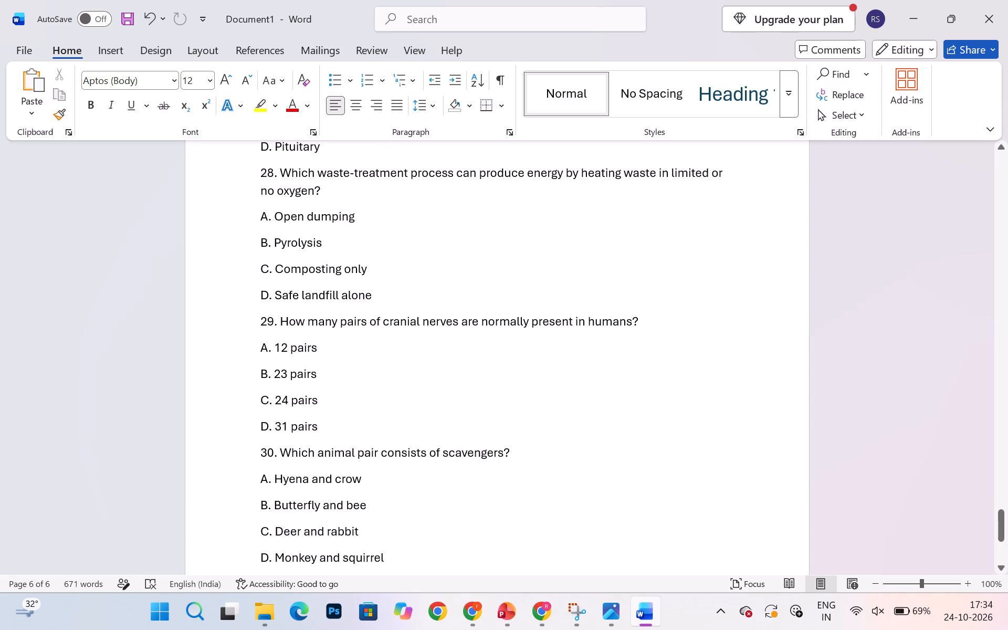
pyautogui.scroll(3, 428, 508)
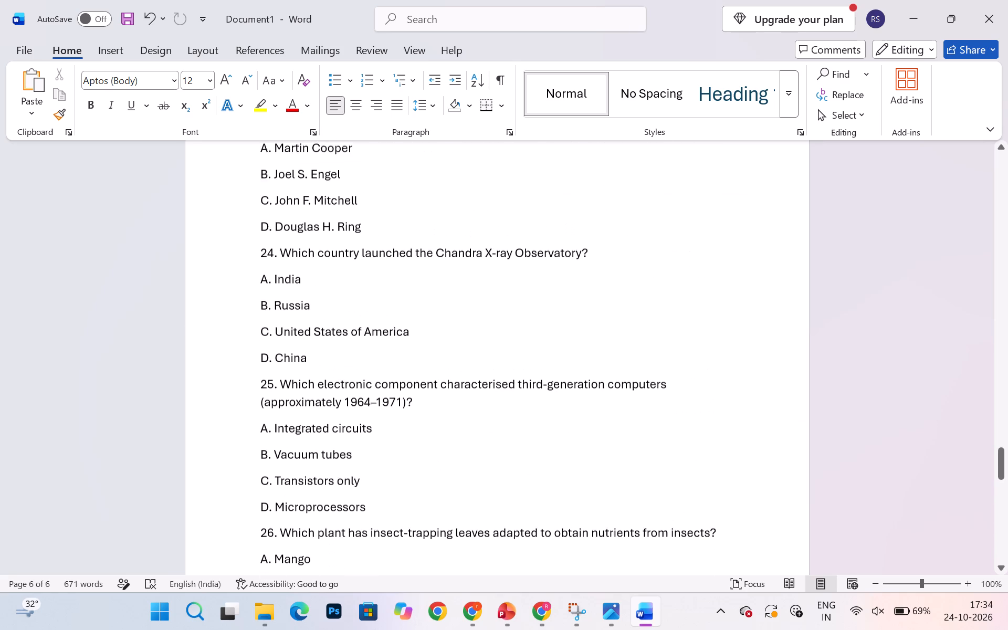
pyautogui.scroll(-2, 428, 508)
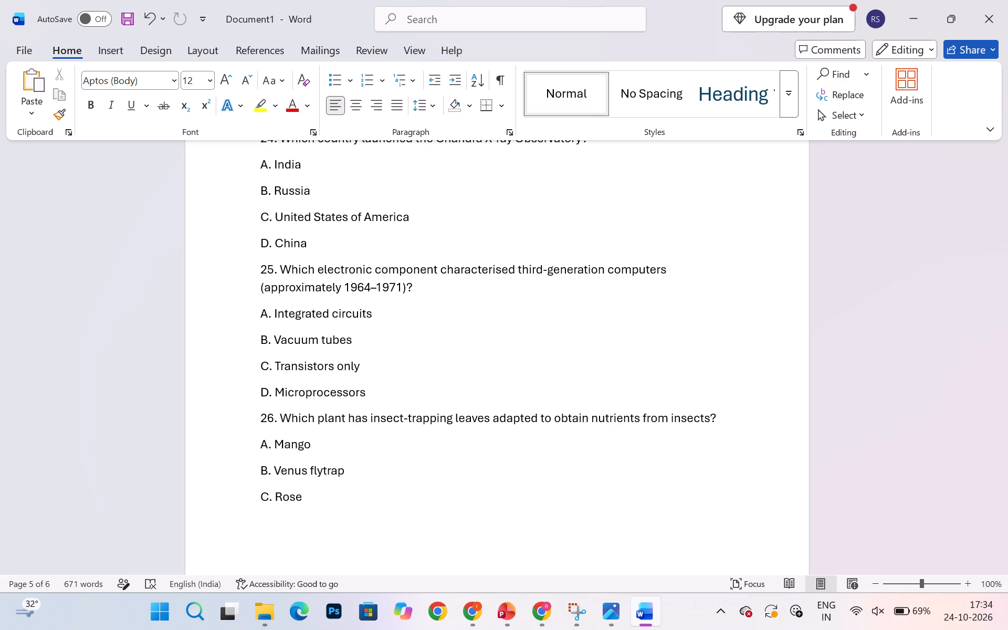
pyautogui.scroll(1, 428, 508)
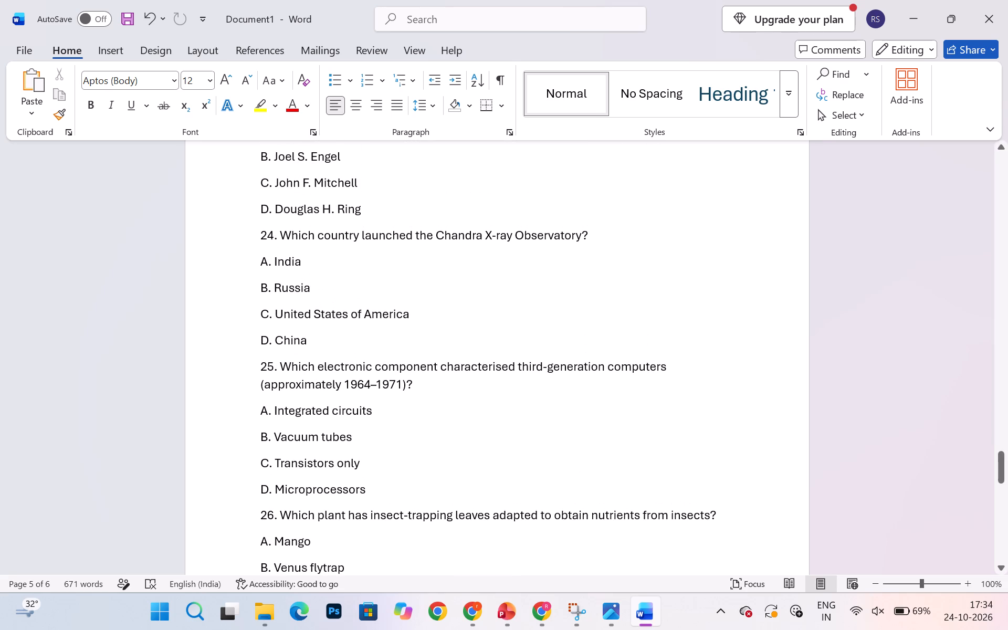
pyautogui.scroll(1, 428, 508)
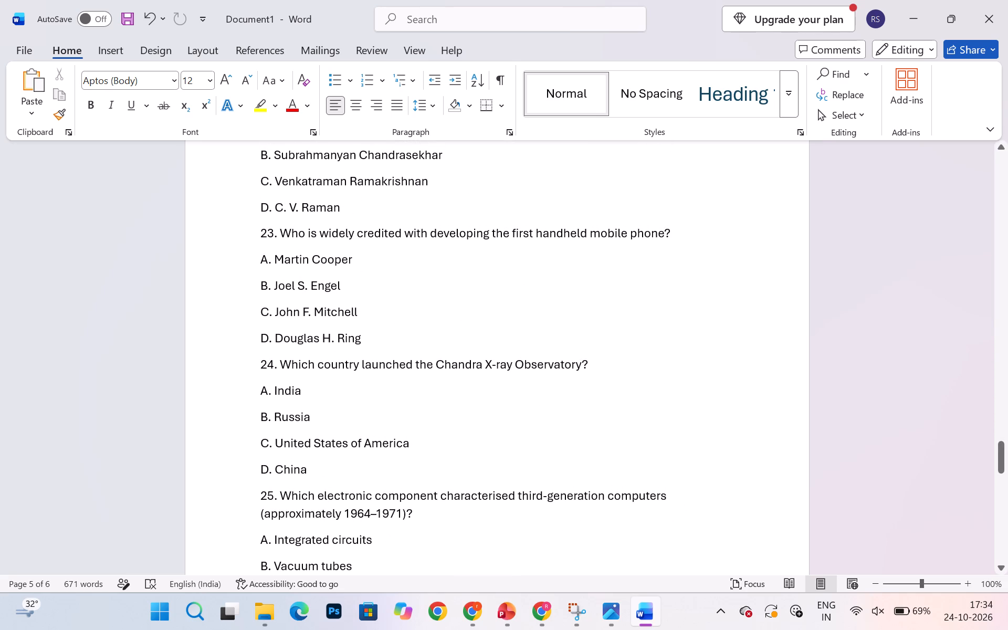
pyautogui.scroll(1, 428, 508)
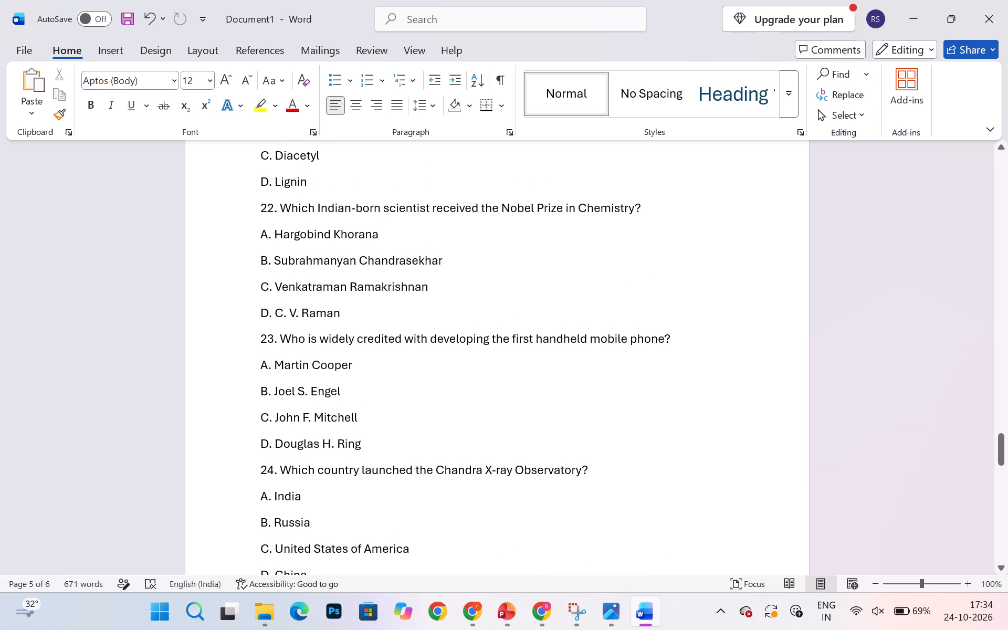
pyautogui.scroll(4, 428, 508)
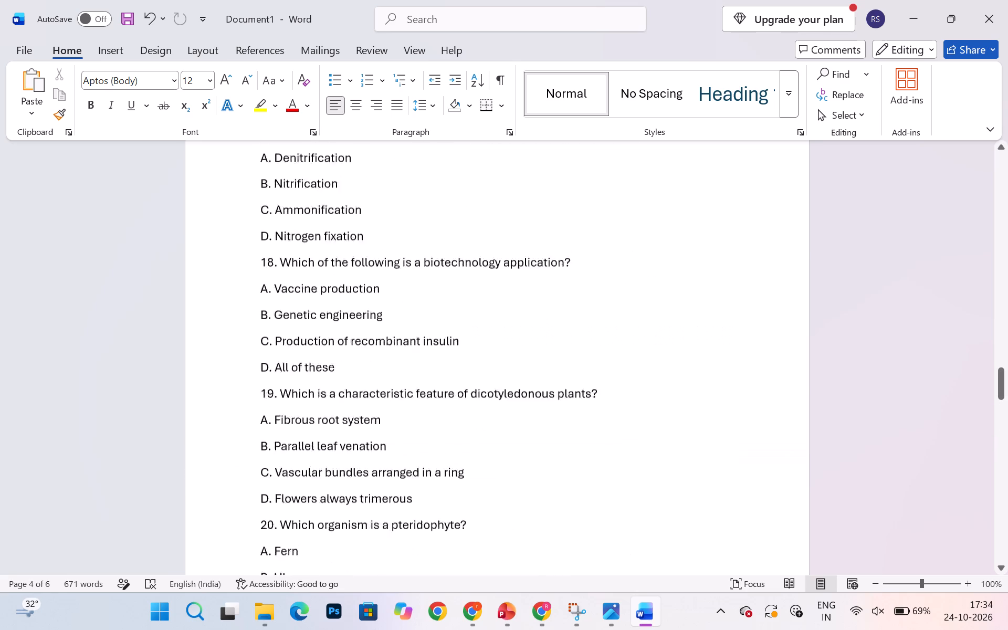
pyautogui.scroll(7, 428, 508)
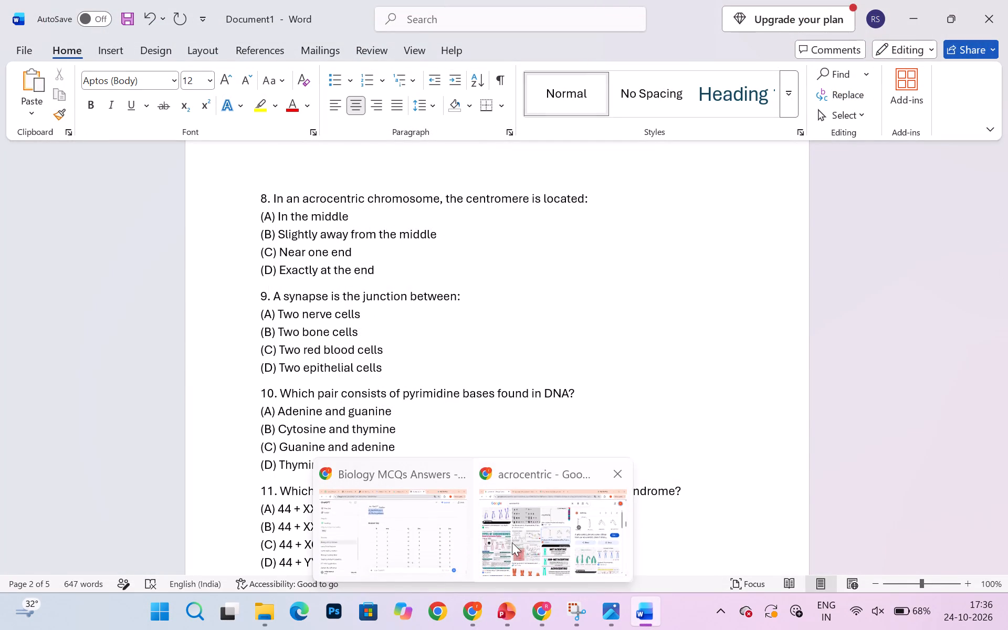
# Switch to the Chrome window showing the Google image results for "acrocentric".
pyautogui.click(515, 542)
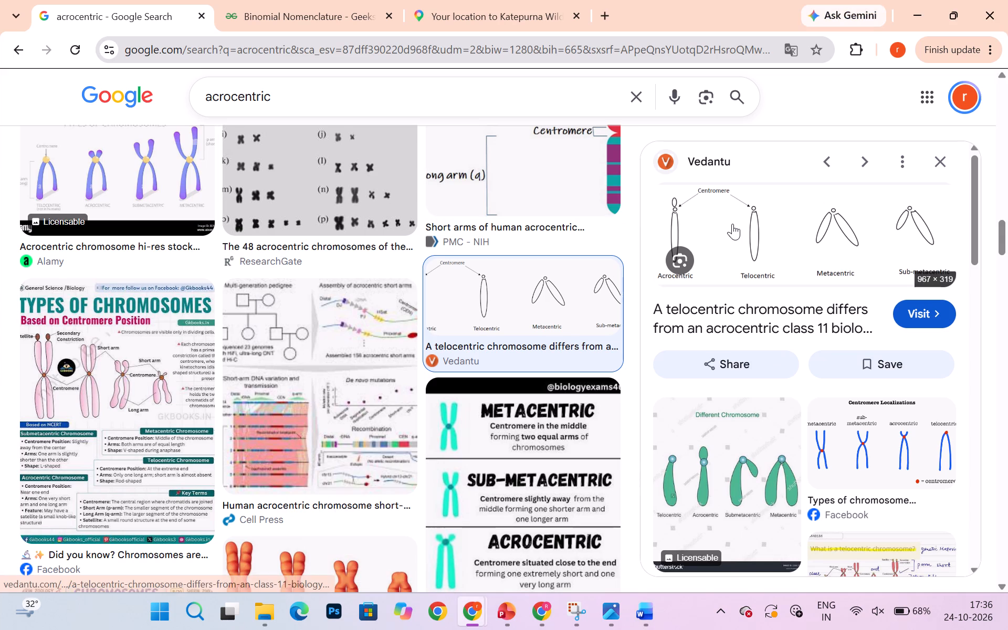
# Copy the Vedantu chromosome-types image and paste it into the Word paper on a new line below question 8's text.
pyautogui.rightClick(732, 224)
pyautogui.click(775, 486)
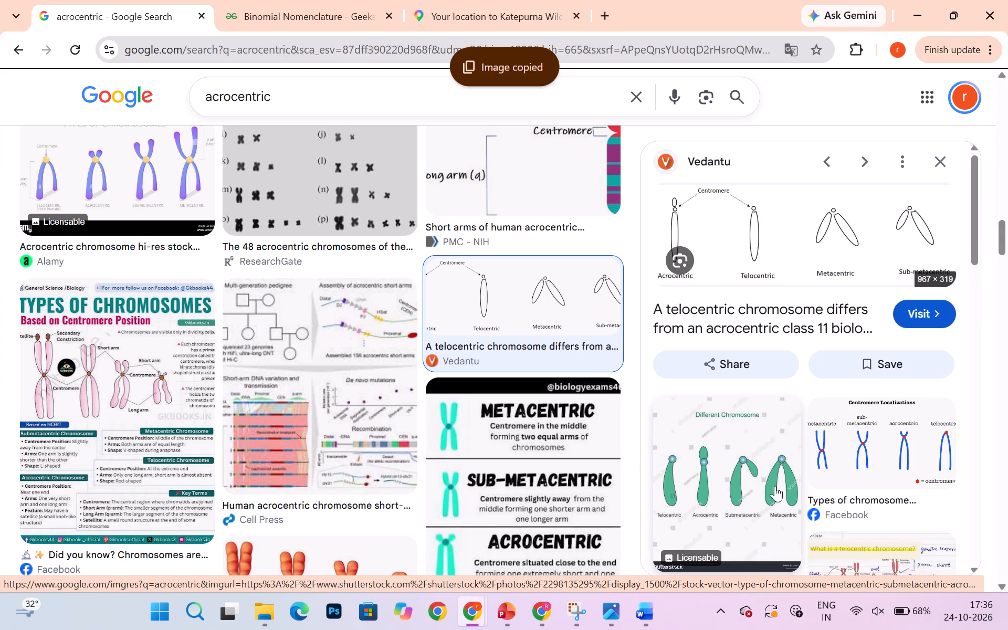
pyautogui.click(639, 613)
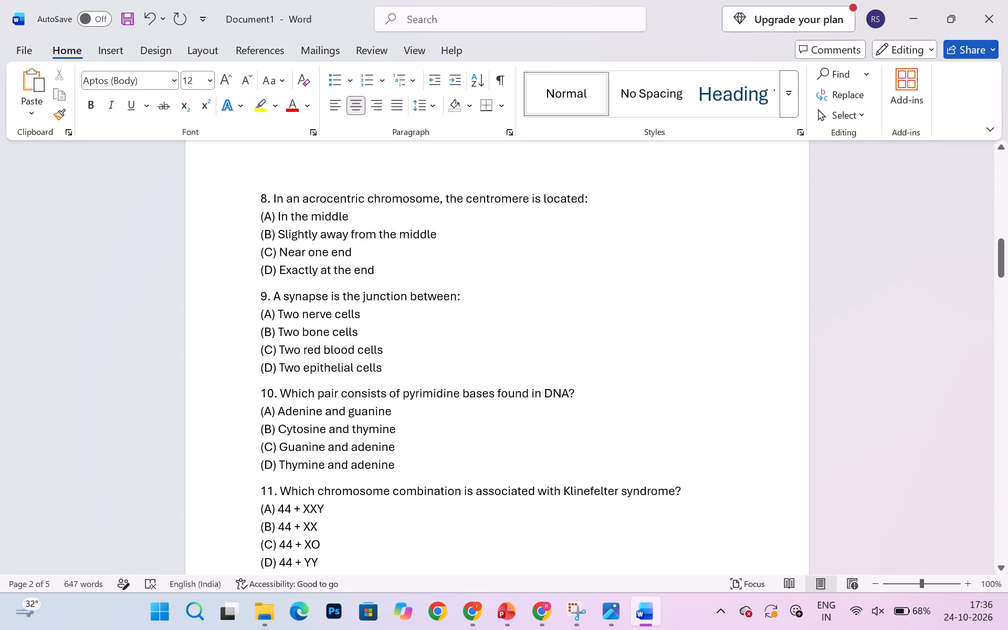
pyautogui.click(600, 201)
pyautogui.press('Return')
pyautogui.hotkey('ctrl', 'v')
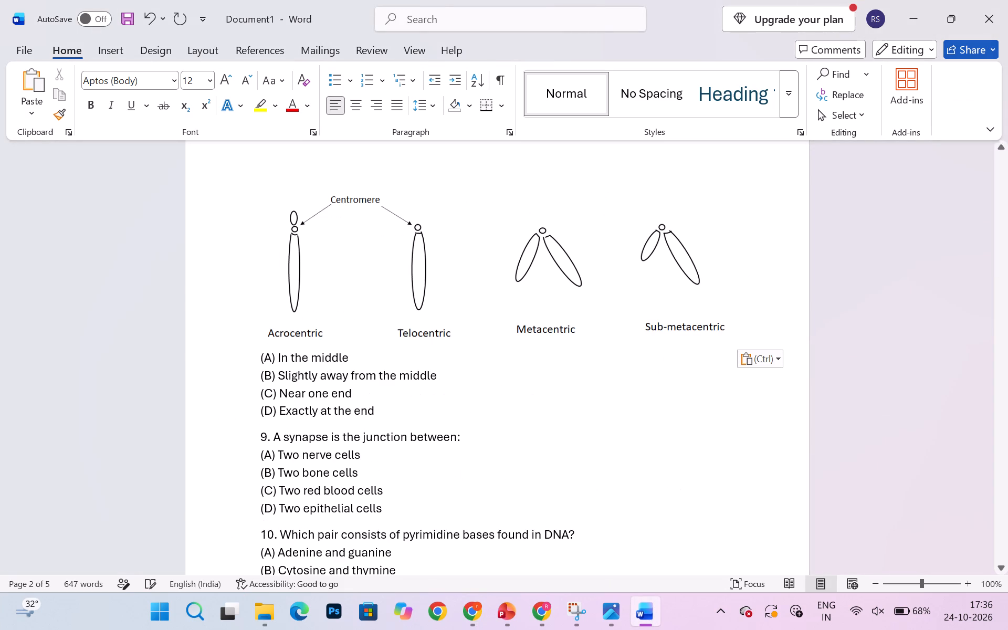
# Crop the pasted diagram to about 6.9 cm wide, keeping only the acrocentric and telocentric chromosomes.
pyautogui.click(406, 264)
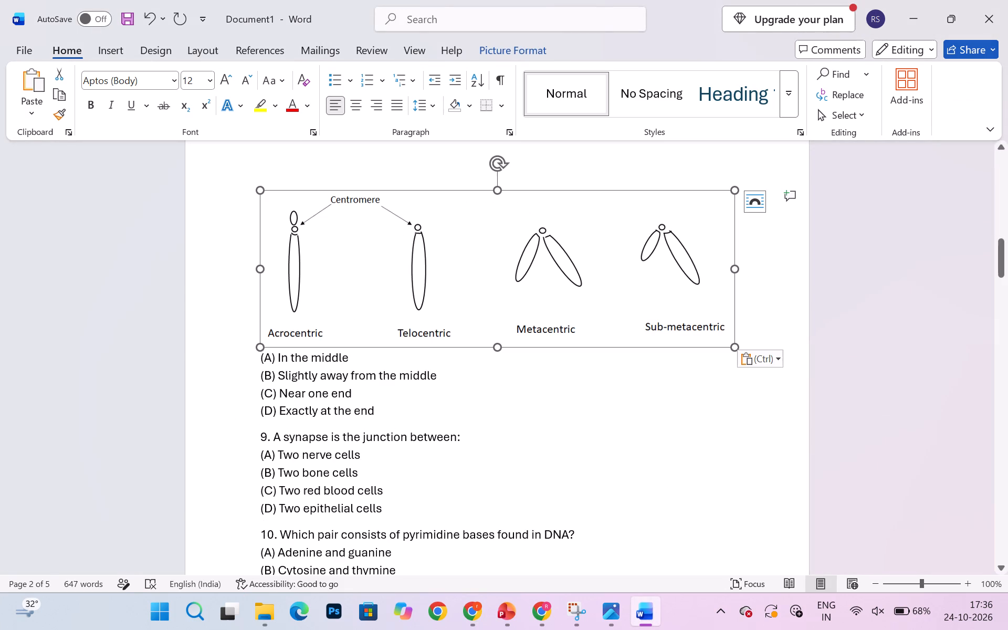
pyautogui.click(524, 46)
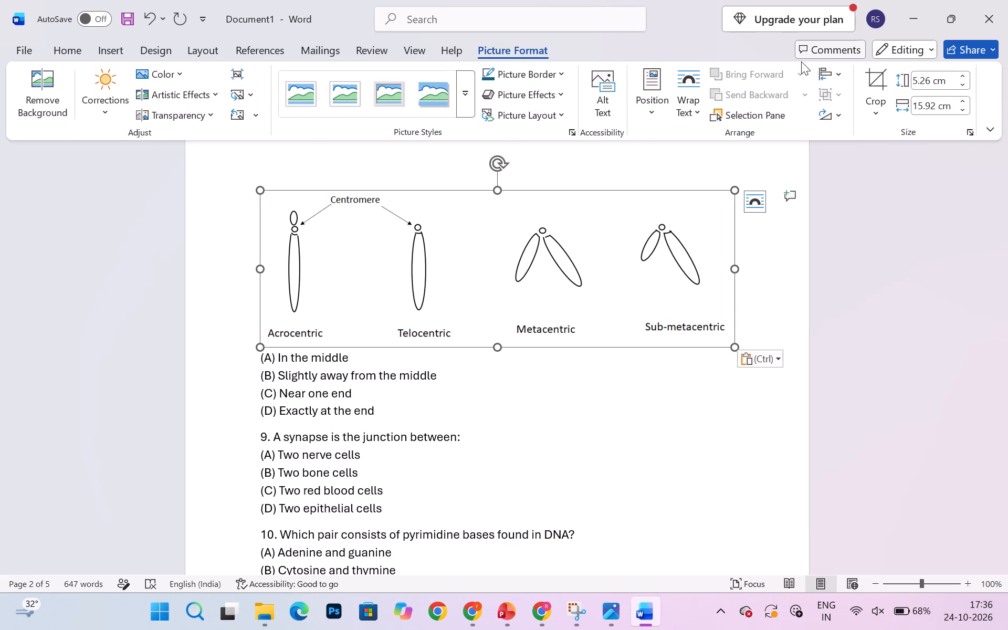
pyautogui.click(874, 75)
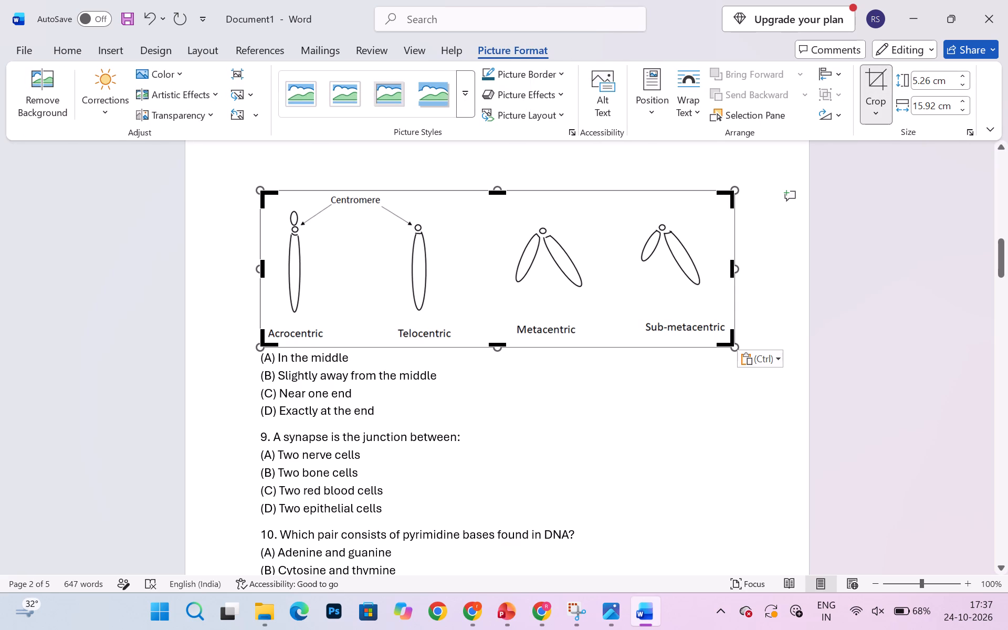
pyautogui.moveTo(729, 266); pyautogui.dragTo(530, 272)
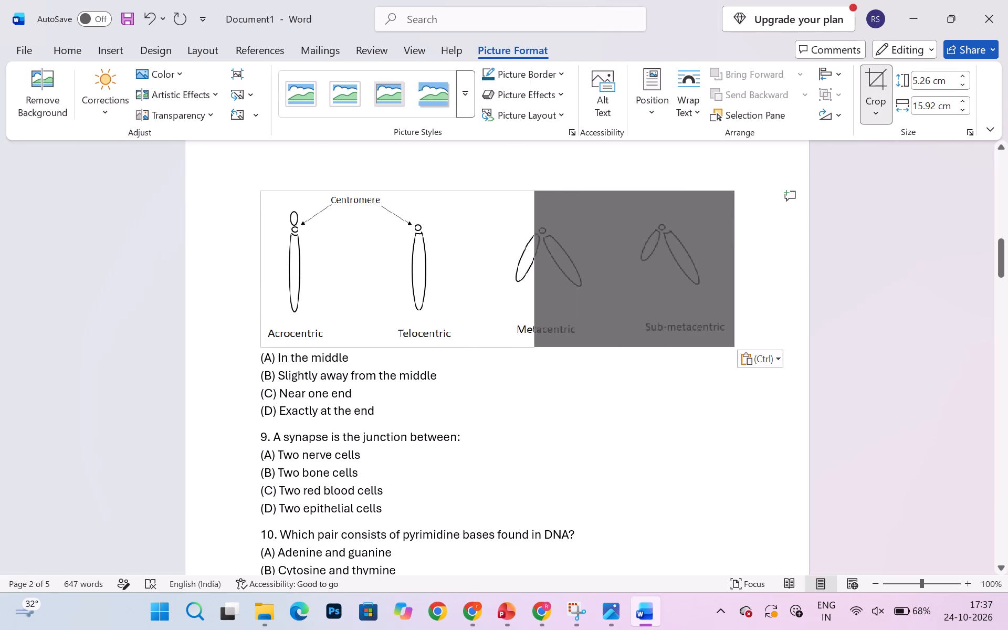
pyautogui.moveTo(530, 272); pyautogui.dragTo(465, 272)
pyautogui.click(503, 448)
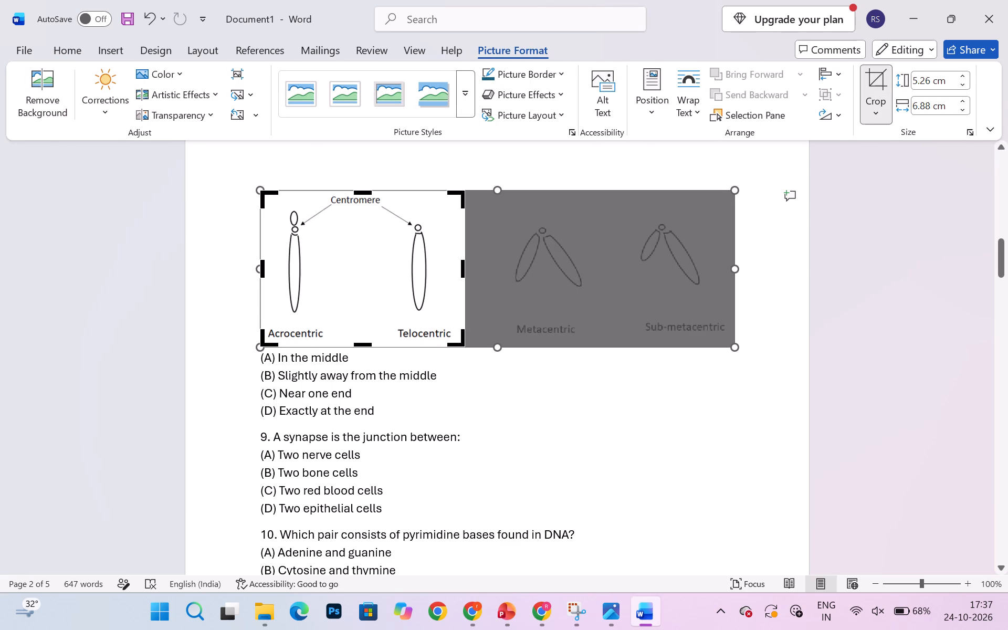
pyautogui.click(376, 257)
# Scale the cropped diagram down proportionally to about 4.4 cm high and 5.7 cm wide.
pyautogui.scroll(1, 376, 257)
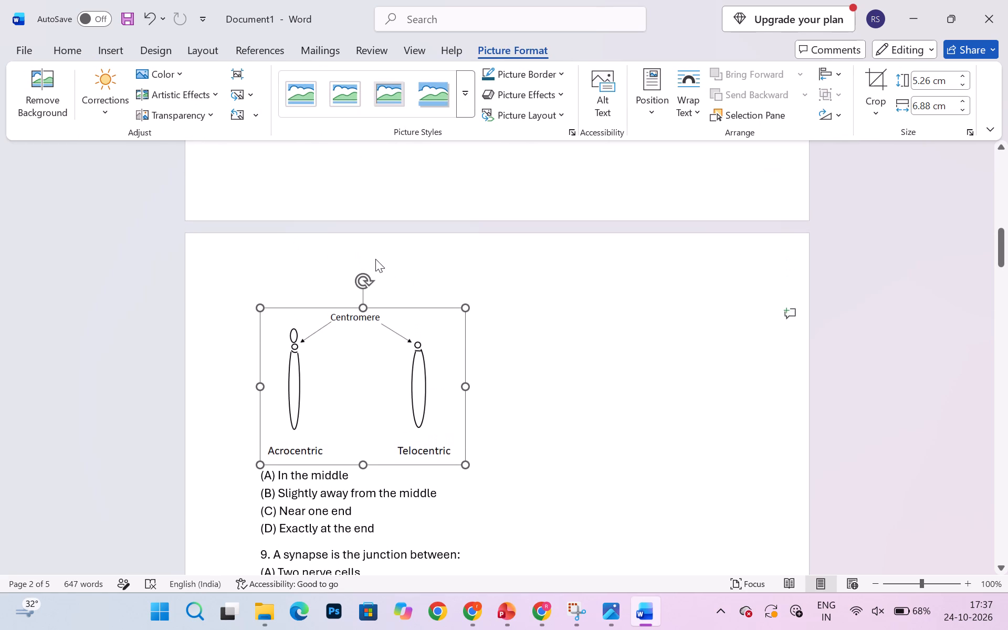
pyautogui.moveTo(259, 308); pyautogui.dragTo(295, 349)
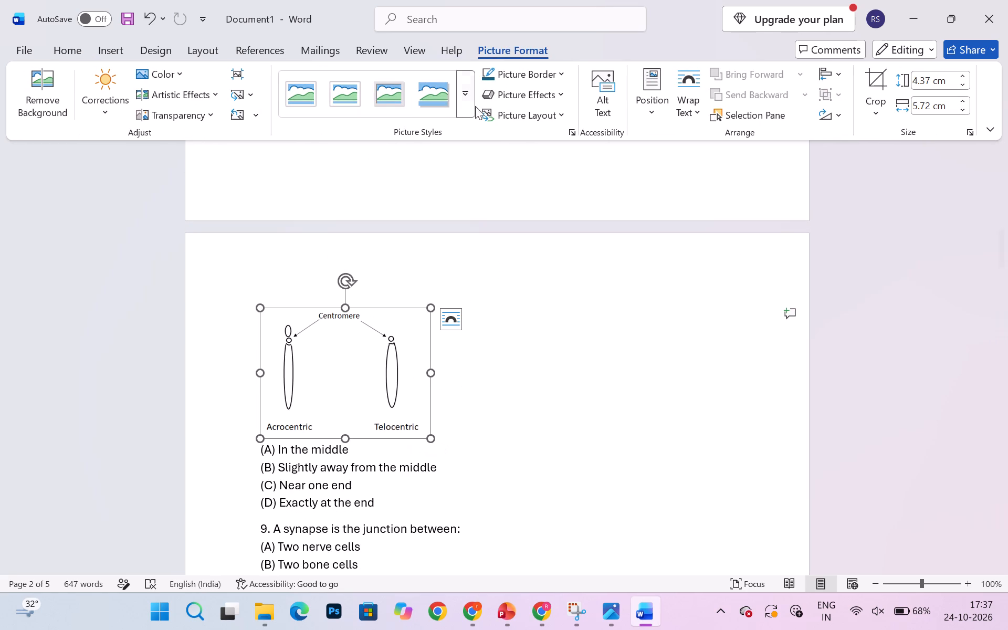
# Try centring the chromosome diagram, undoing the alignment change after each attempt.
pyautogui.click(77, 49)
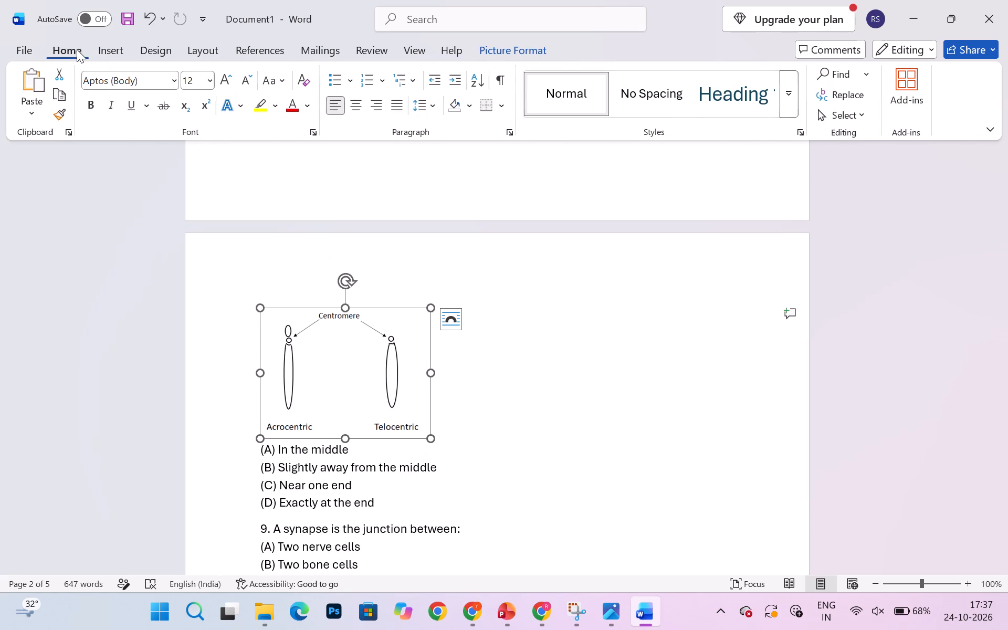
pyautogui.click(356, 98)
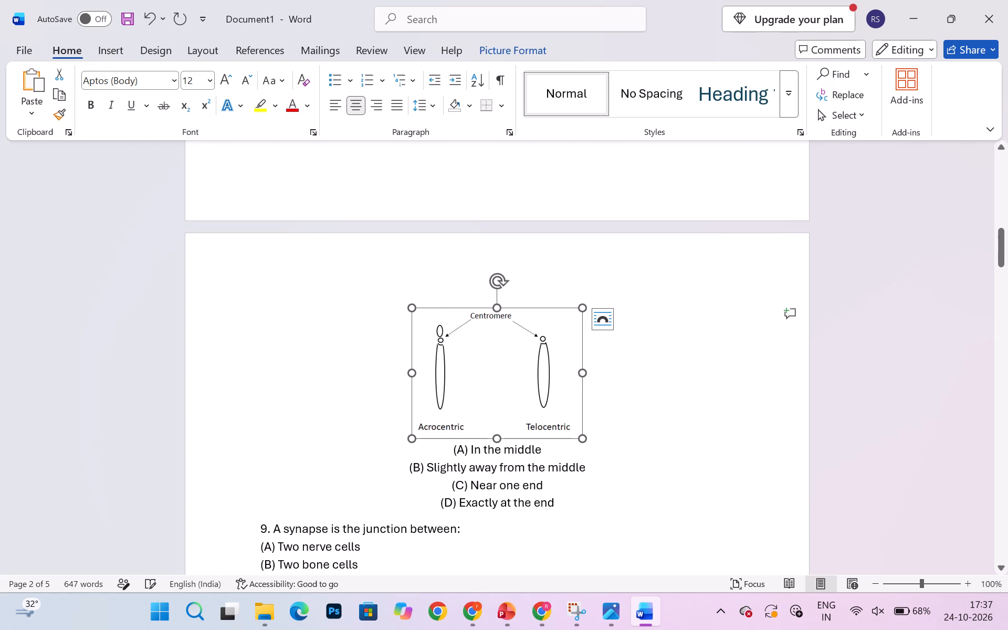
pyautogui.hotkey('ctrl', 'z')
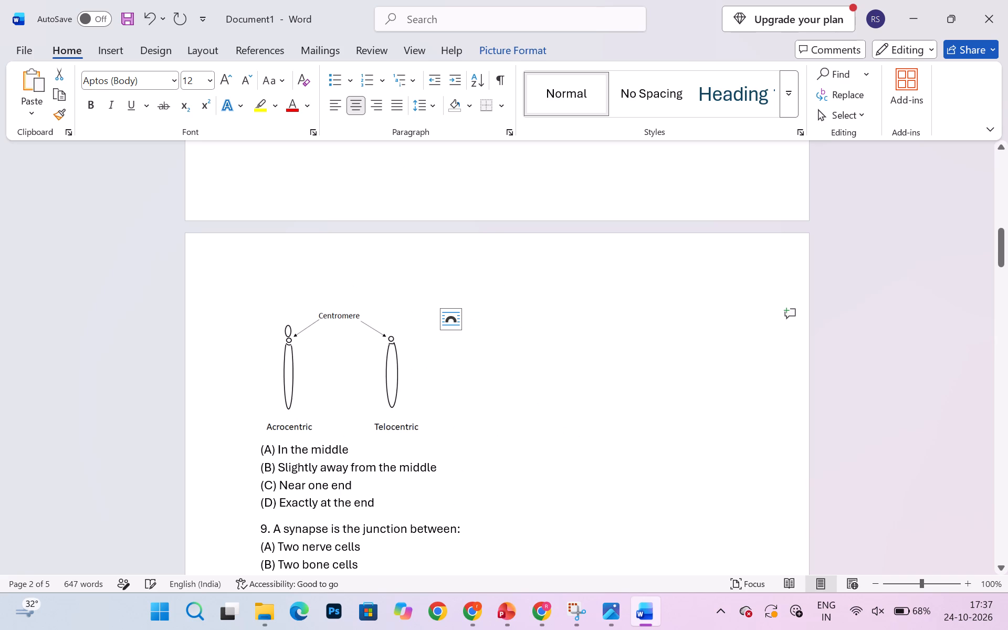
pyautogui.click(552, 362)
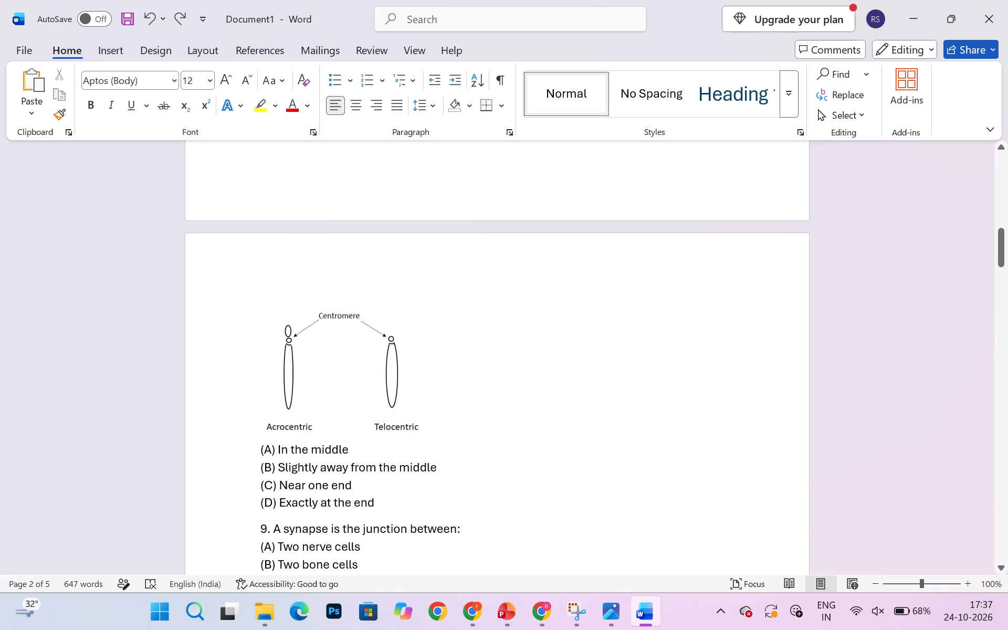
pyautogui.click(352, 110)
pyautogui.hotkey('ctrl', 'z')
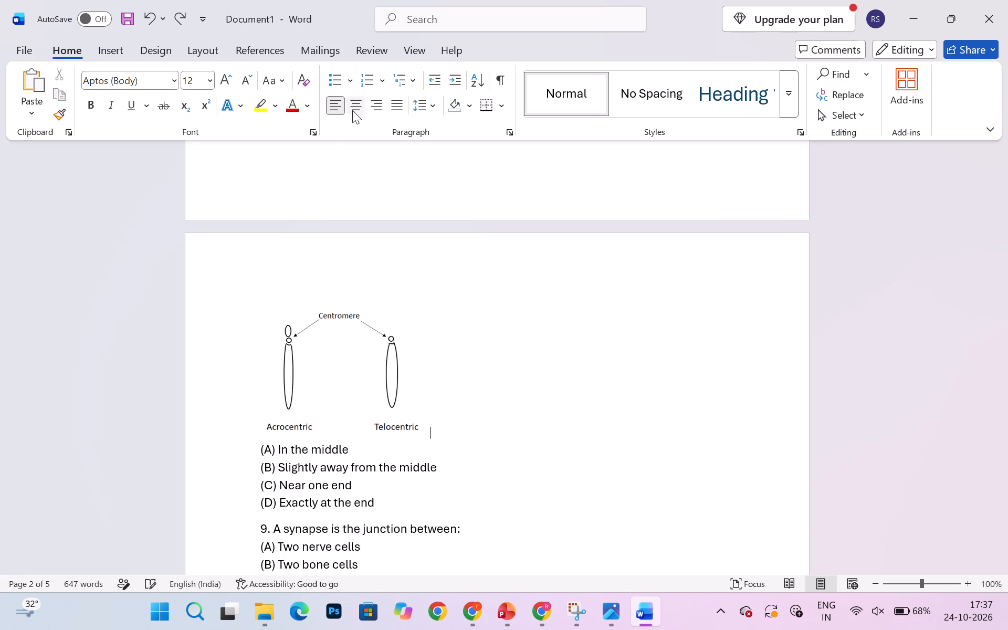
# Insert a line break before question 8 so its text starts on page 2 together with the diagram.
pyautogui.scroll(1, 455, 271)
pyautogui.click(344, 470)
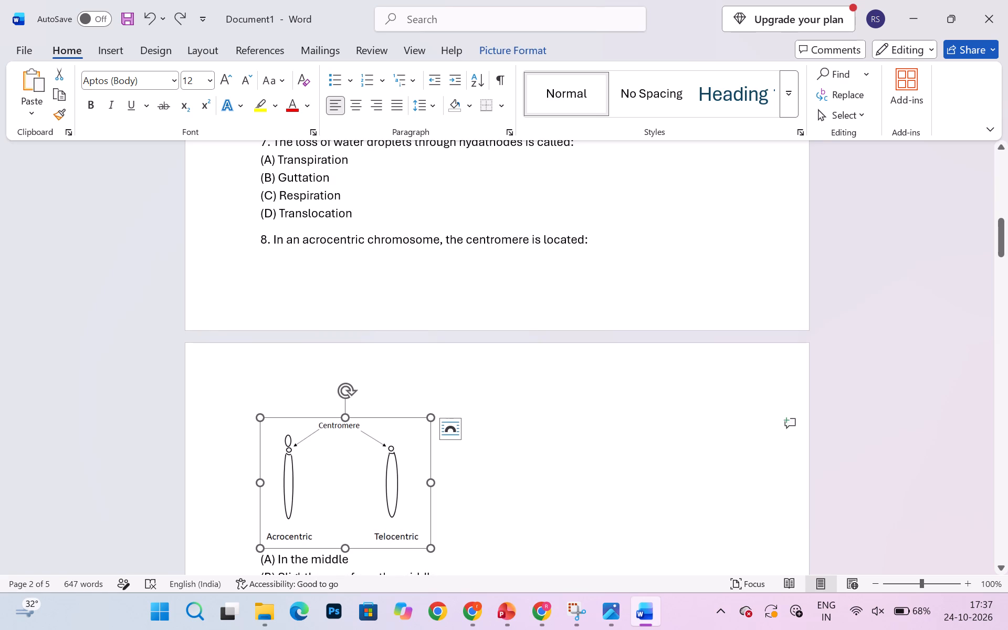
pyautogui.click(256, 236)
pyautogui.press('Return')
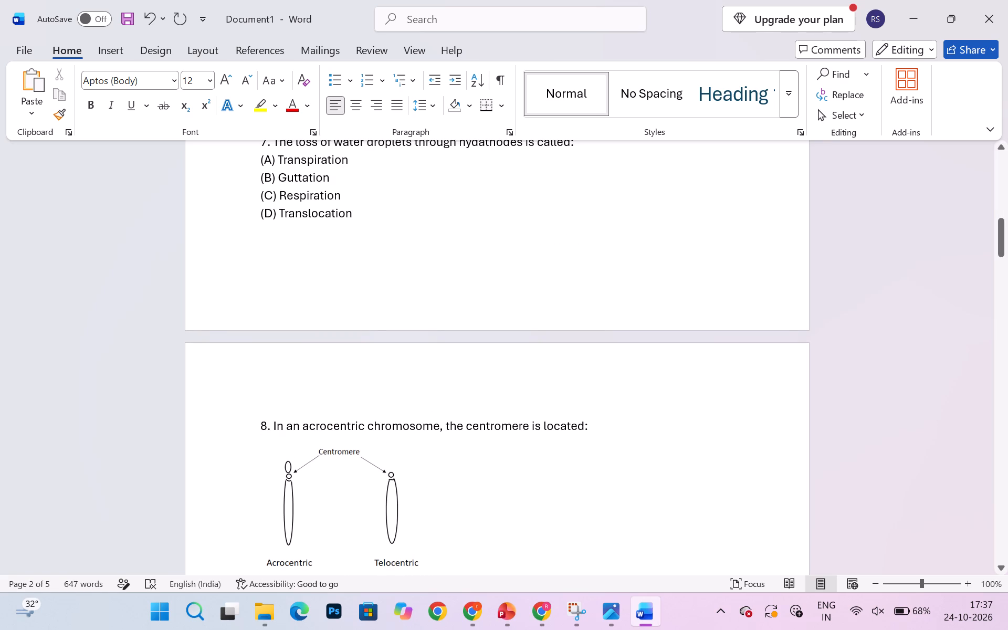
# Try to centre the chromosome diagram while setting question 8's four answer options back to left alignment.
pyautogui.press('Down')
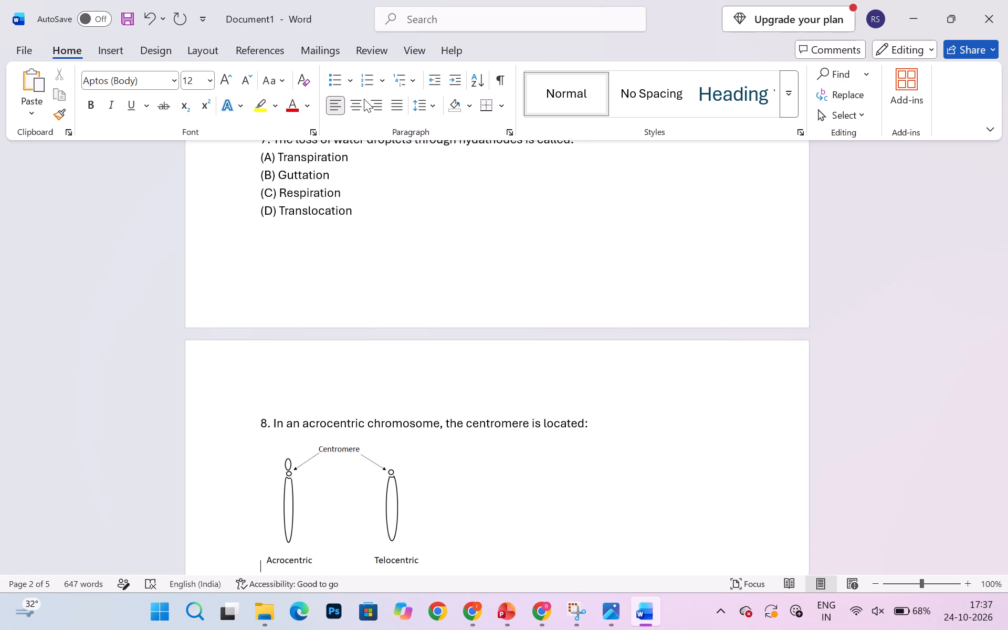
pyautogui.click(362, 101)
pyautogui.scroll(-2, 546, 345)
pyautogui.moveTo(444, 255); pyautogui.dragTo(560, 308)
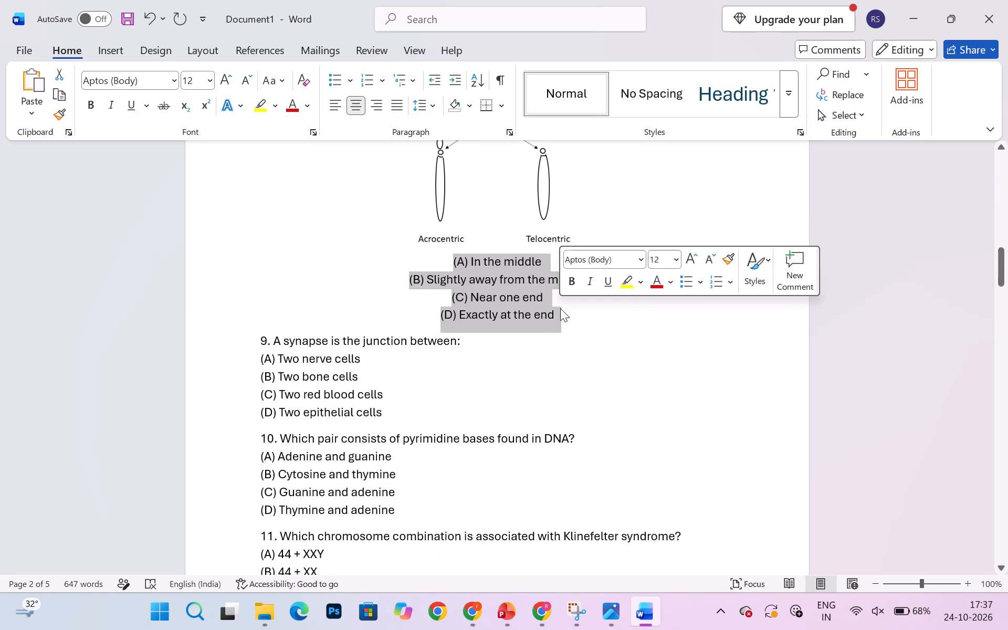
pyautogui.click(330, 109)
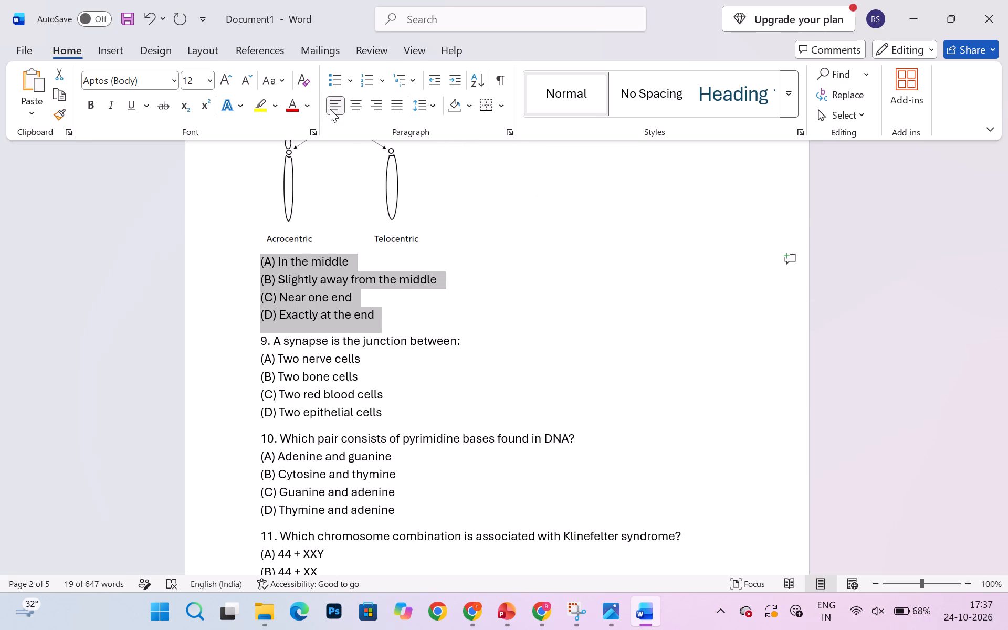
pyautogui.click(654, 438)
# Review the paper from the Biology heading and question 1 through question 13.
pyautogui.scroll(1, 654, 438)
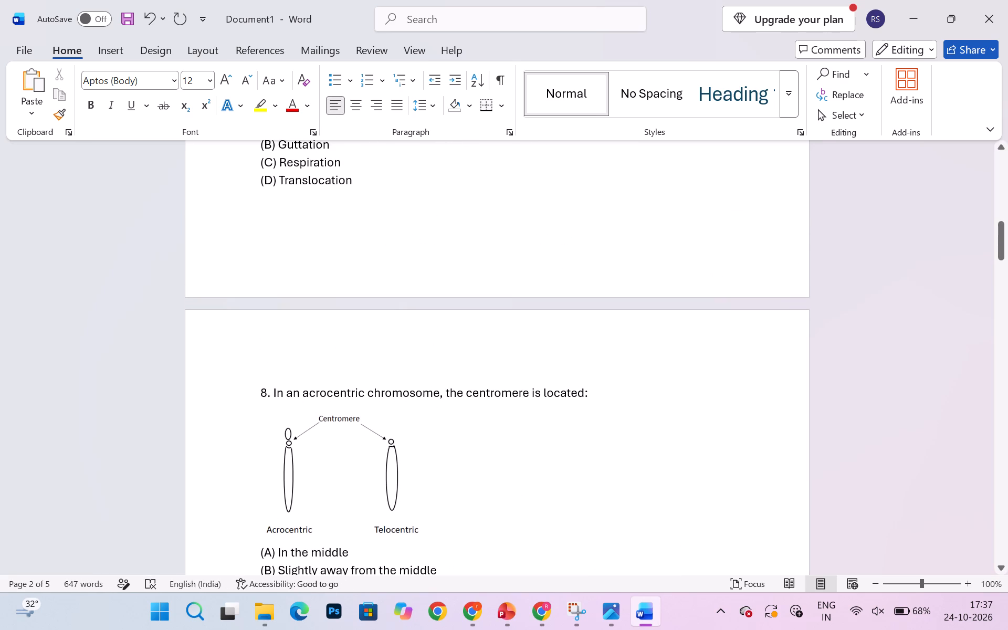
pyautogui.scroll(9, 654, 438)
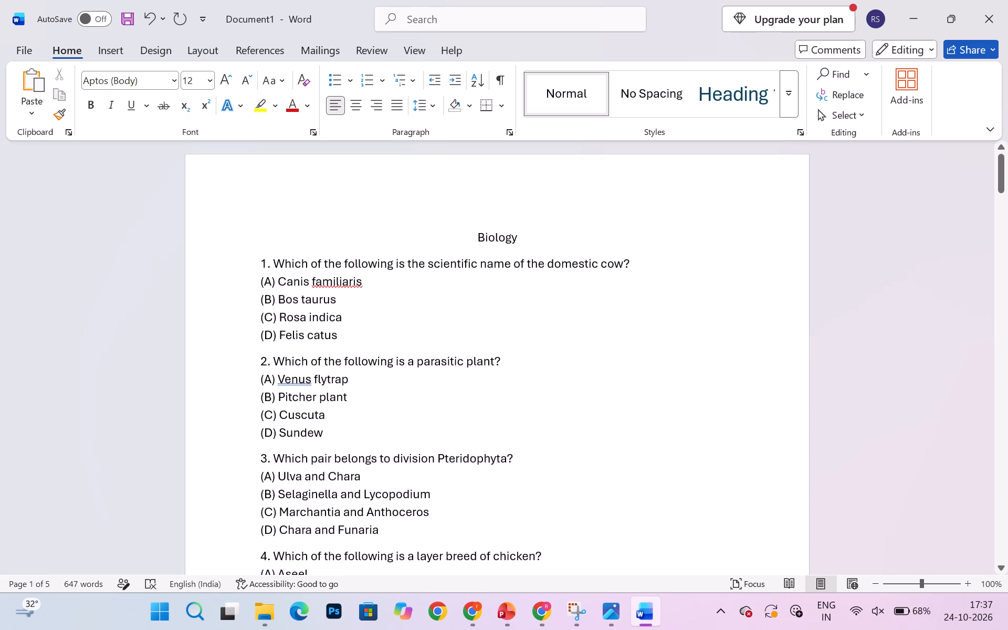
pyautogui.scroll(-2, 654, 438)
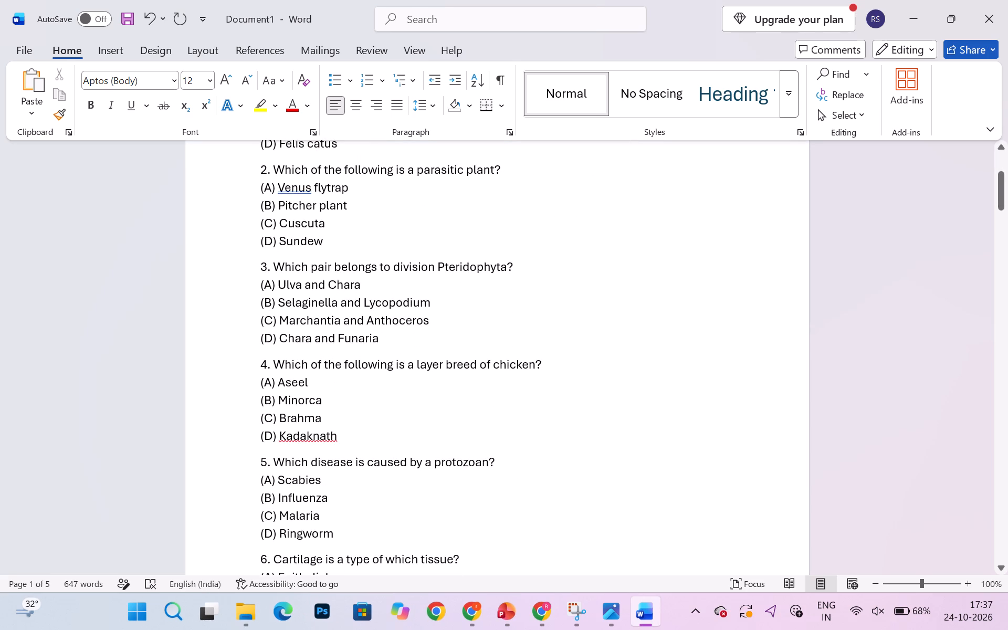
pyautogui.scroll(-3, 654, 438)
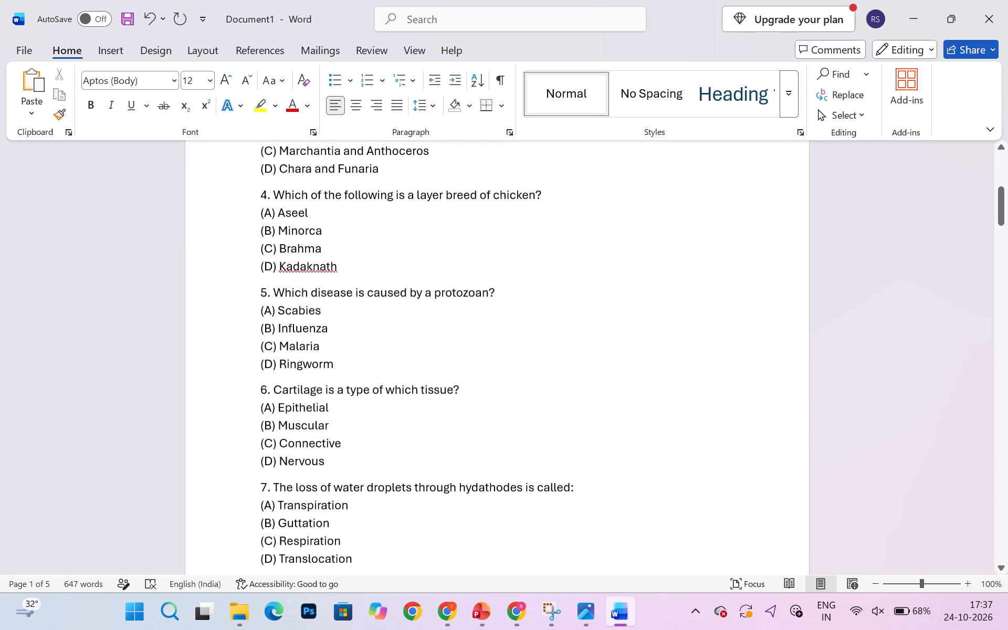
pyautogui.scroll(-3, 654, 438)
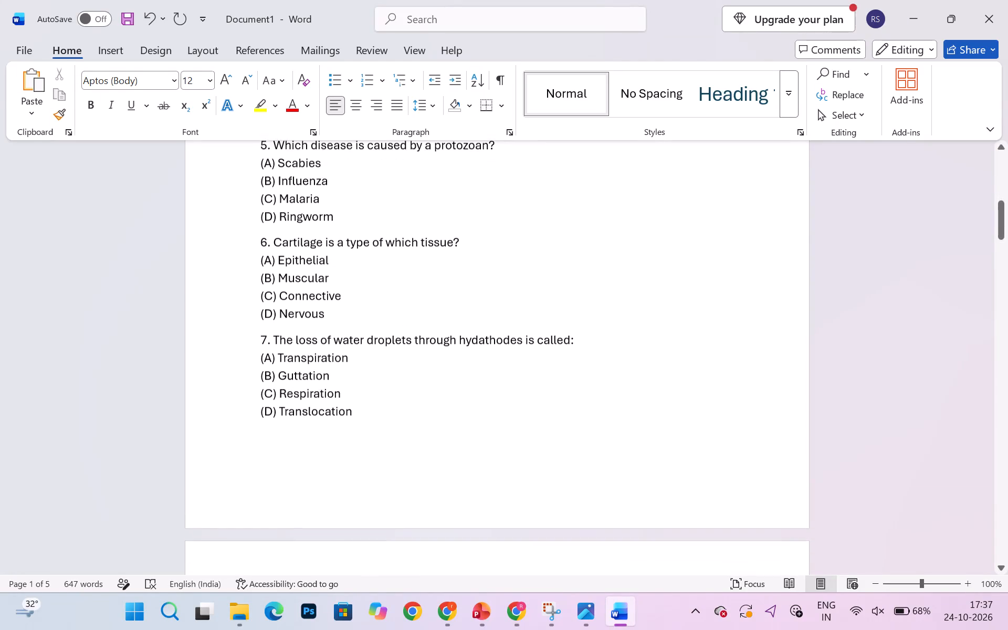
pyautogui.scroll(-2, 654, 438)
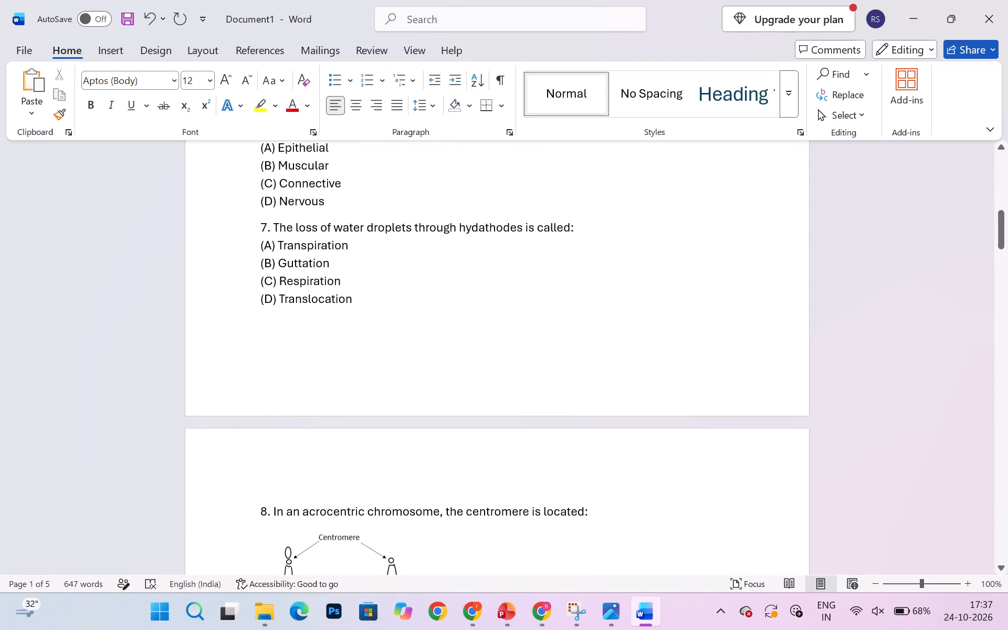
pyautogui.scroll(-3, 654, 438)
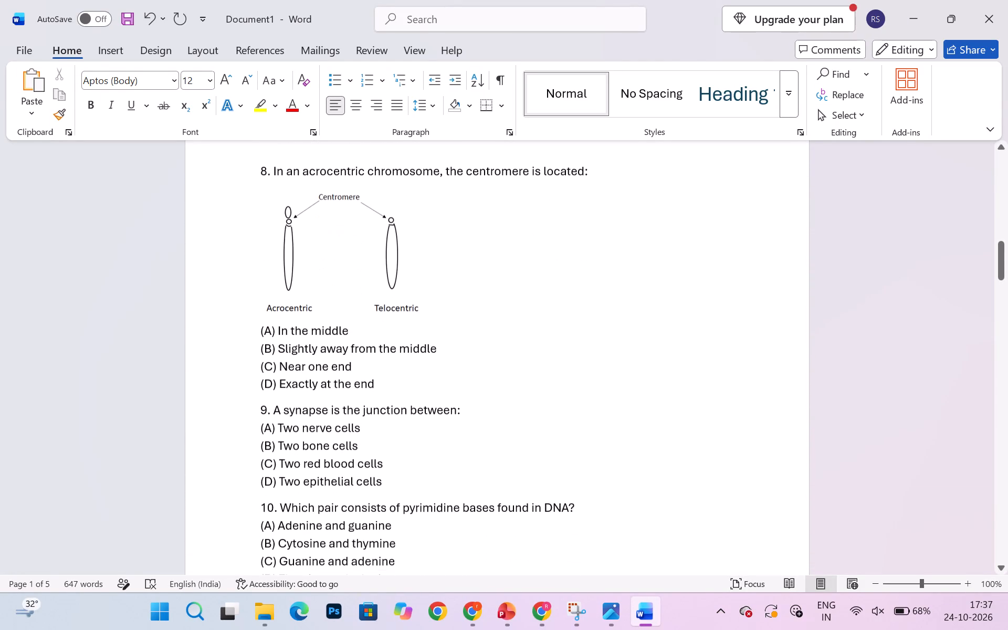
pyautogui.scroll(-3, 654, 438)
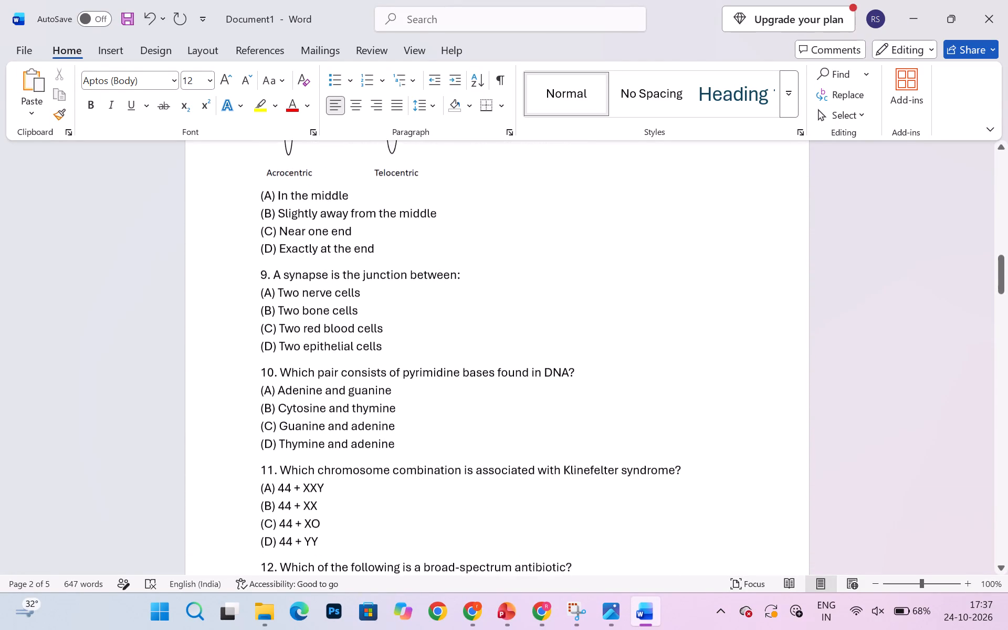
pyautogui.scroll(-2, 654, 438)
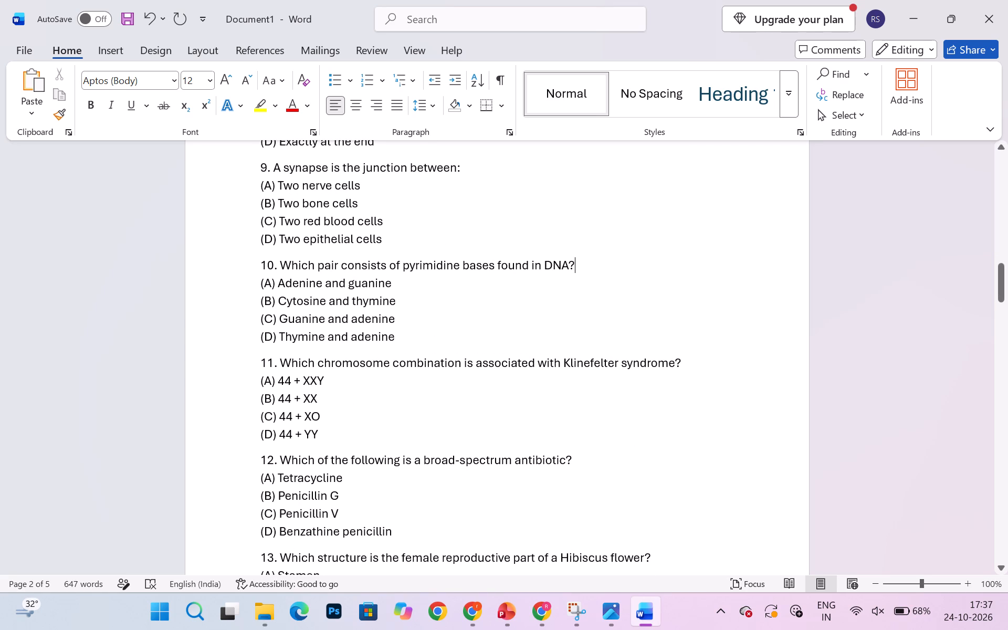
pyautogui.scroll(-3, 654, 438)
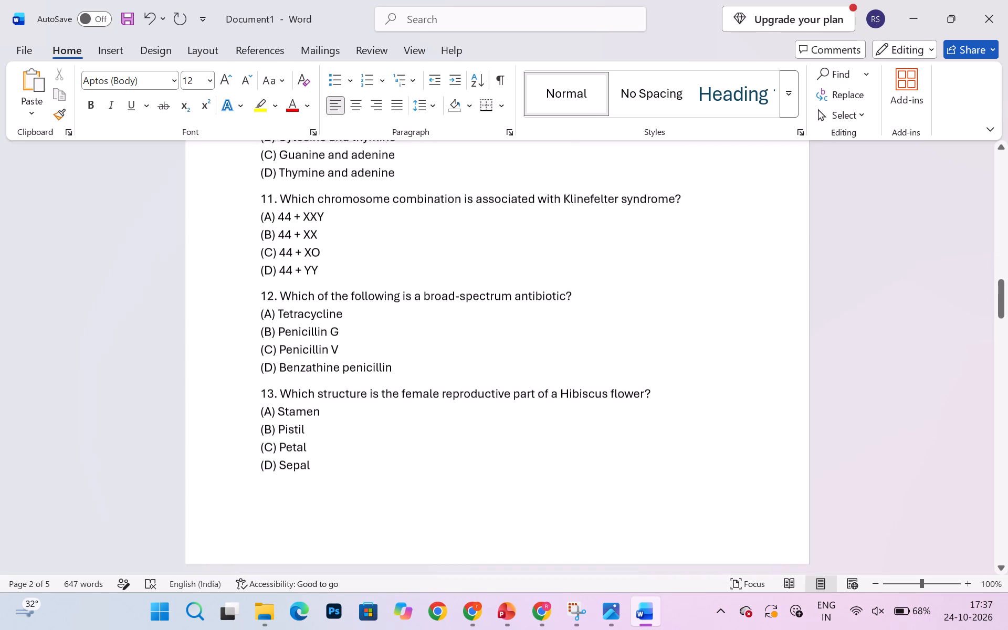
pyautogui.scroll(-1, 654, 438)
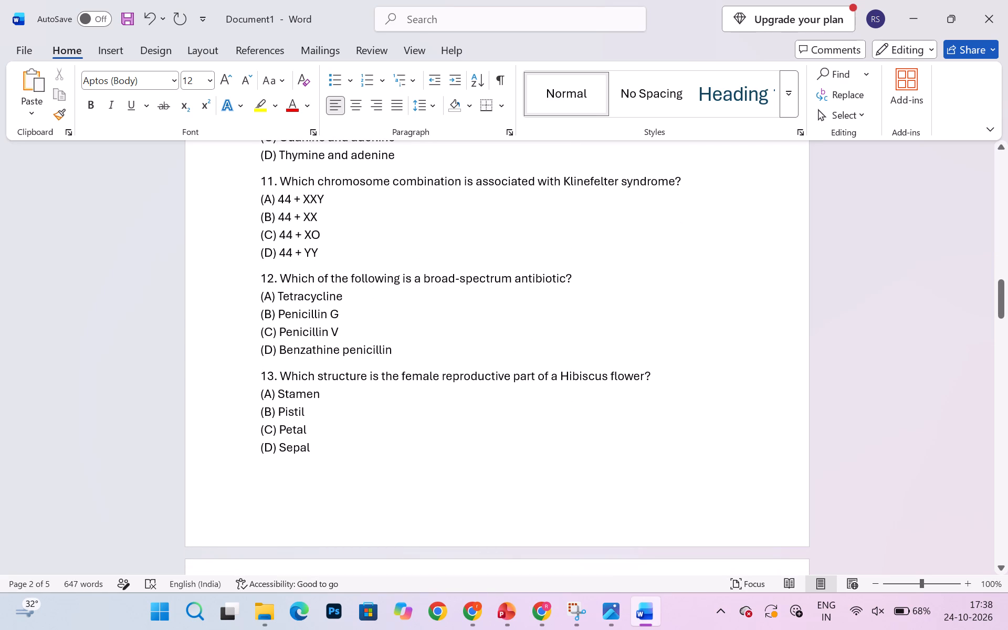
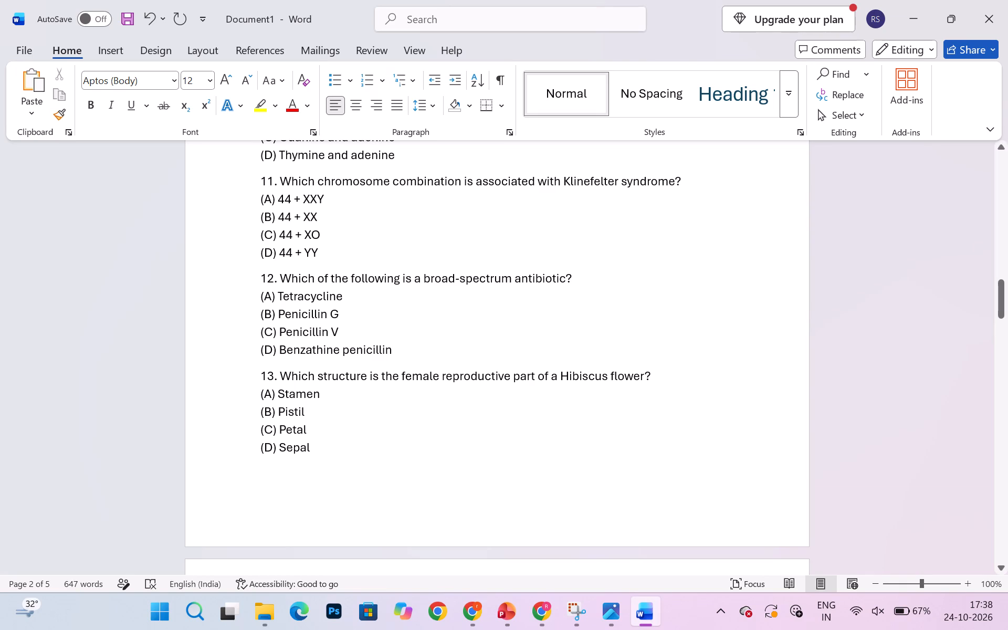
# Review the rest of the paper from question 11 through the end of question 30.
pyautogui.scroll(-1, 422, 365)
pyautogui.scroll(1, 422, 365)
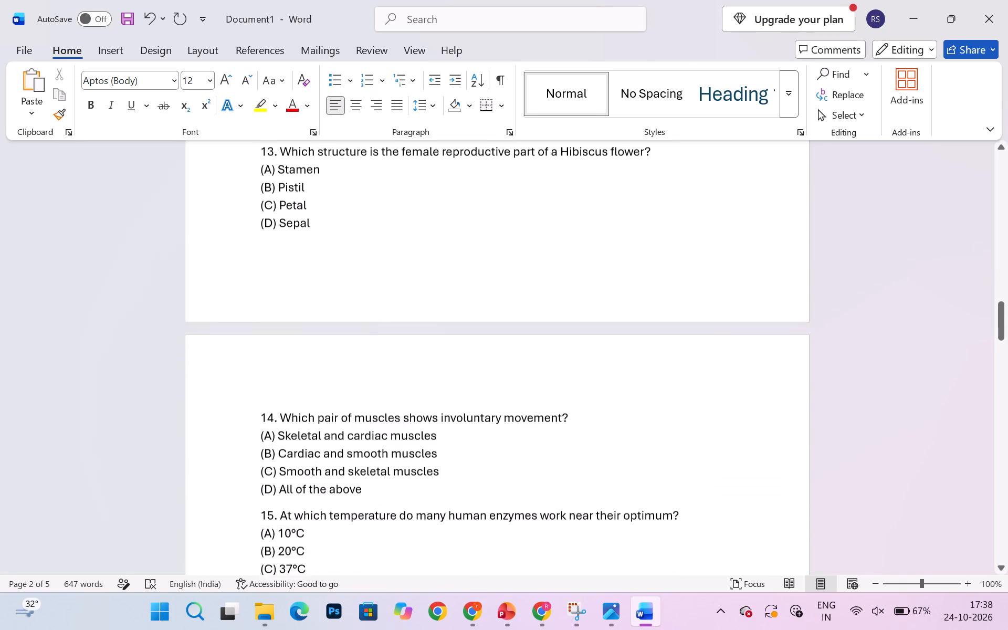
pyautogui.scroll(2, 422, 365)
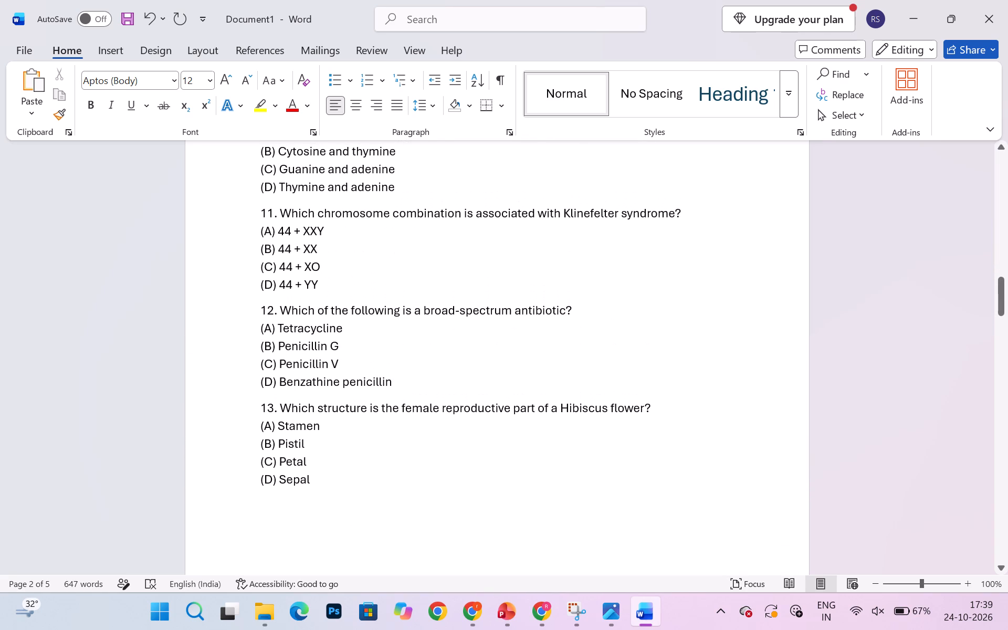
pyautogui.scroll(-1, 422, 365)
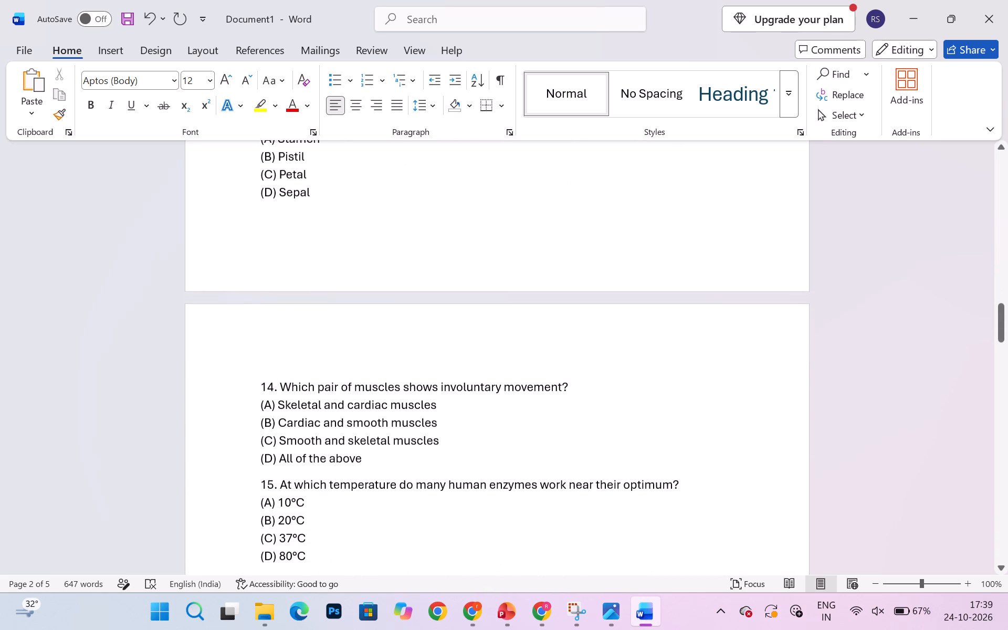
pyautogui.scroll(-2, 422, 365)
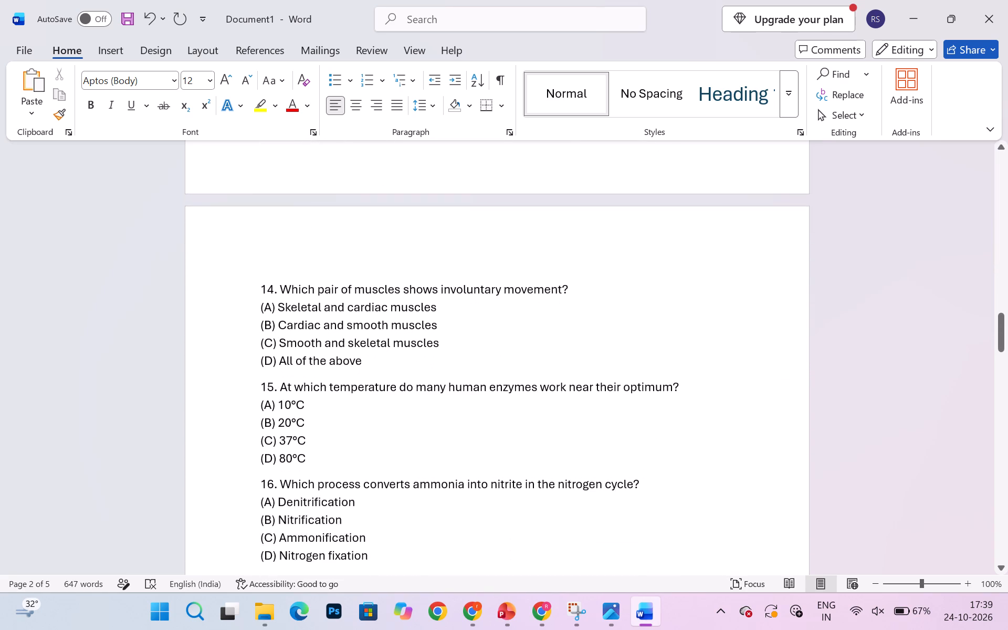
pyautogui.scroll(-2, 422, 365)
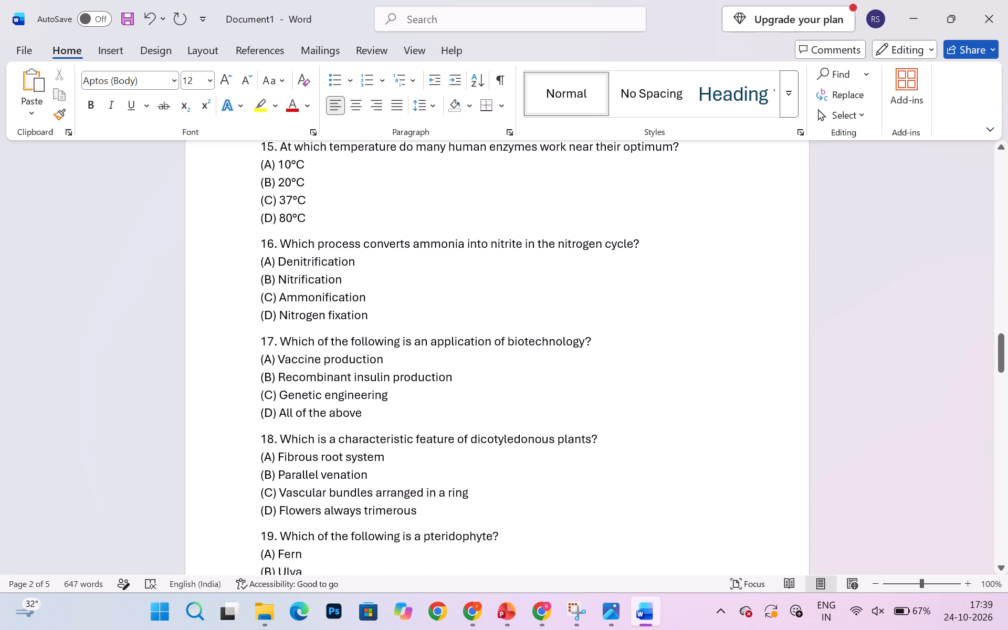
pyautogui.scroll(-1, 422, 365)
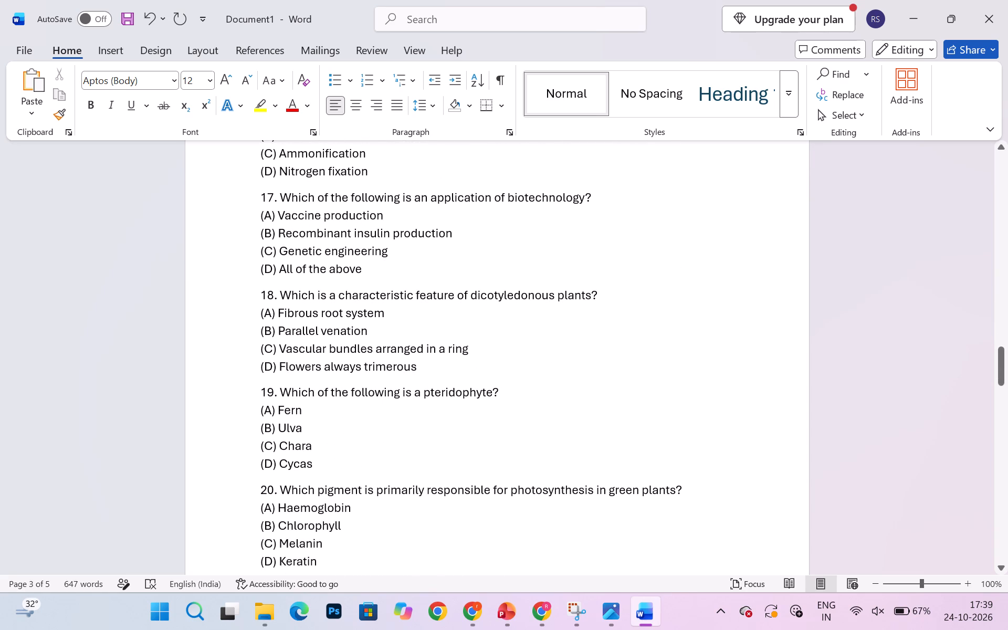
pyautogui.scroll(-1, 422, 365)
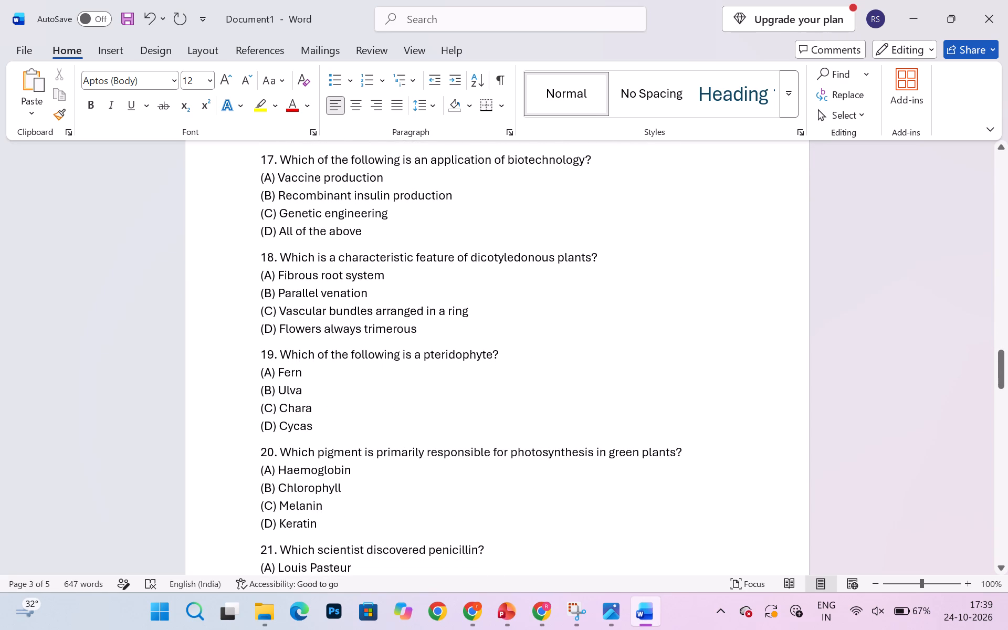
pyautogui.scroll(-1, 422, 365)
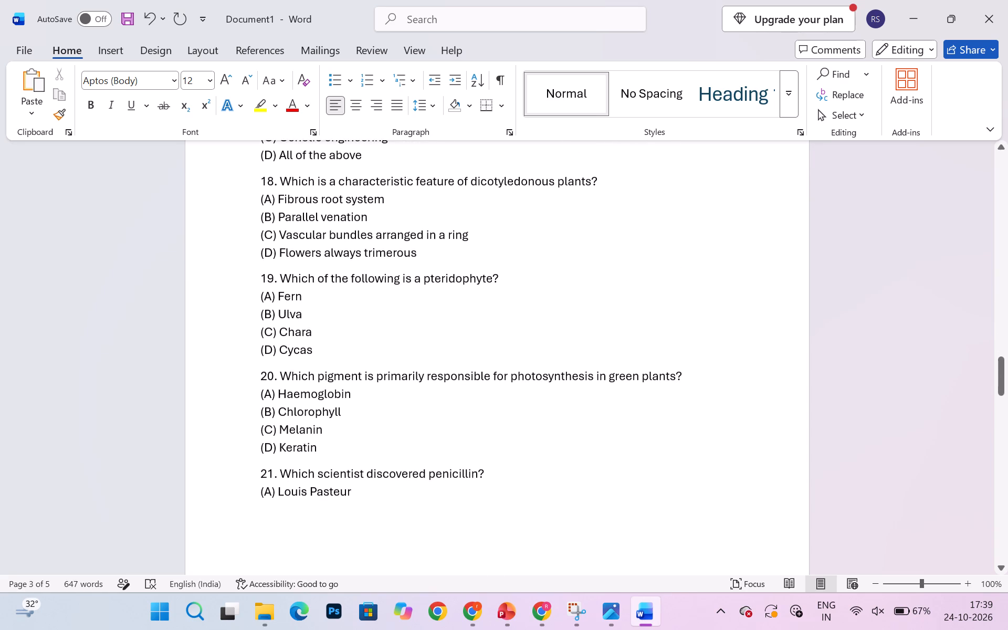
pyautogui.scroll(-2, 422, 365)
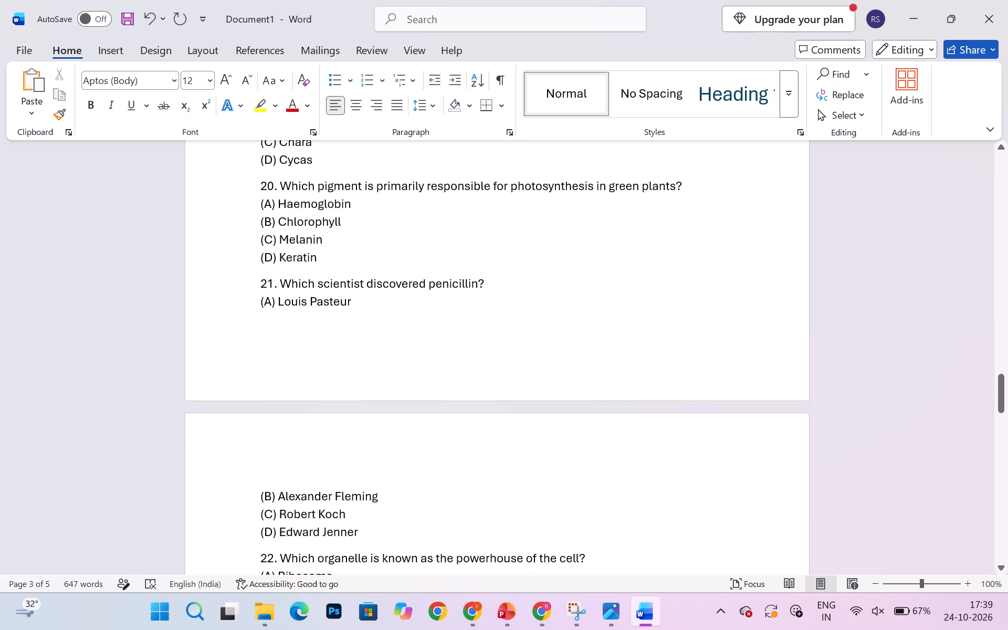
pyautogui.scroll(-3, 422, 365)
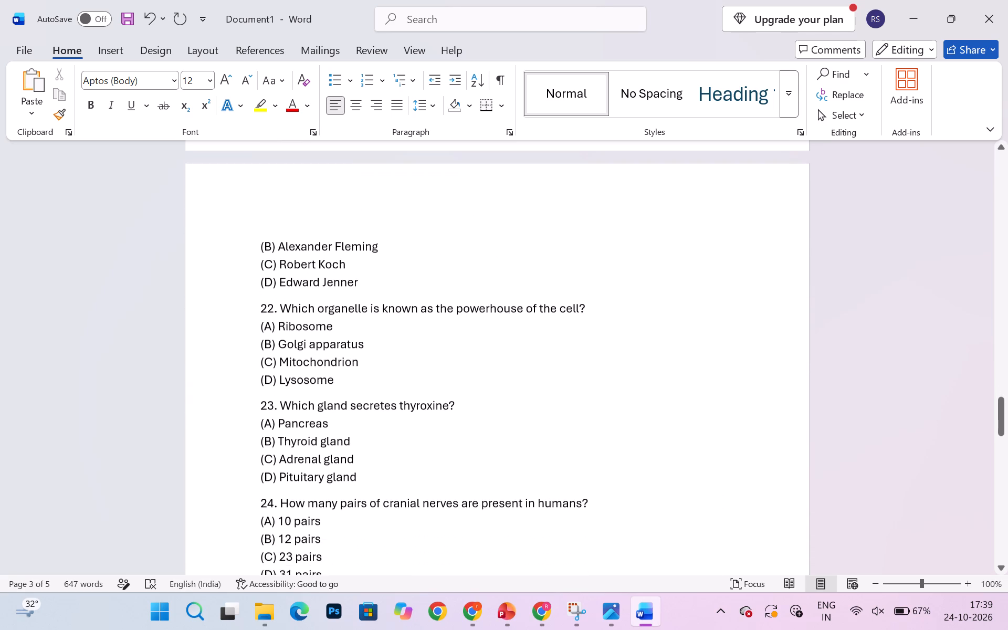
pyautogui.scroll(-1, 422, 365)
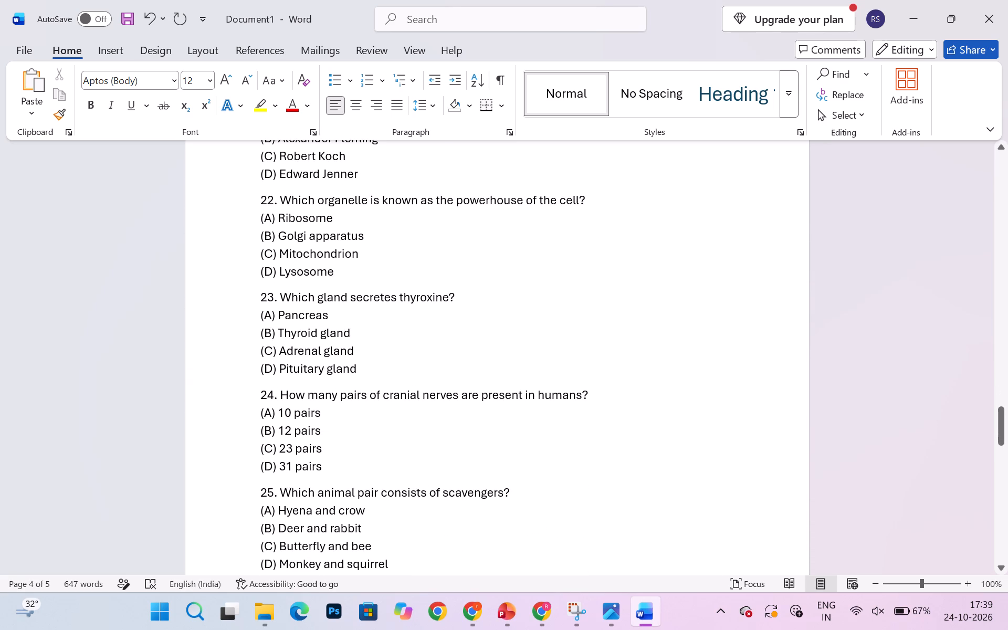
pyautogui.scroll(-3, 422, 365)
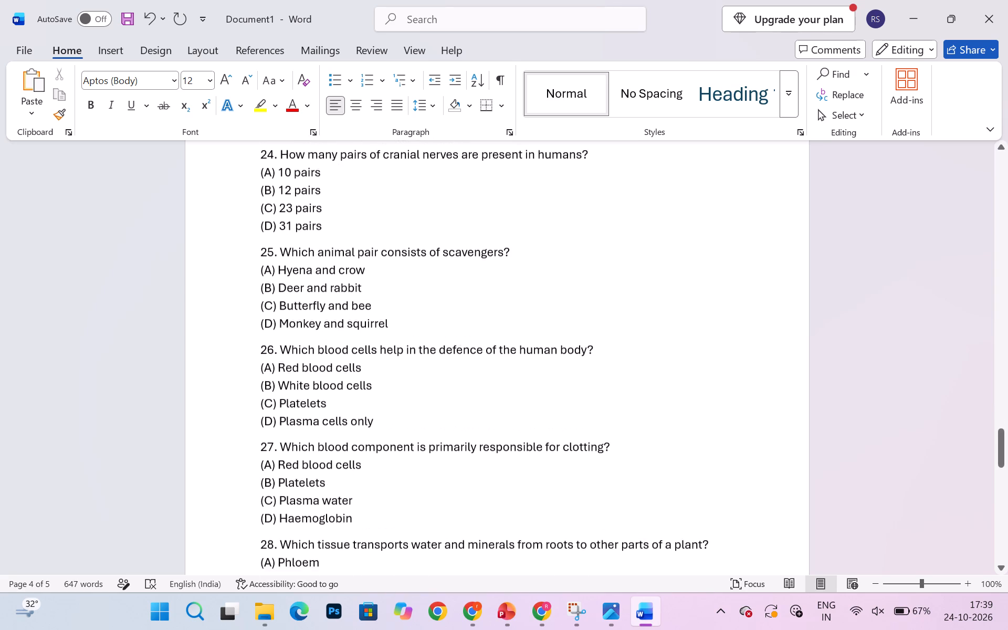
pyautogui.scroll(-1, 422, 365)
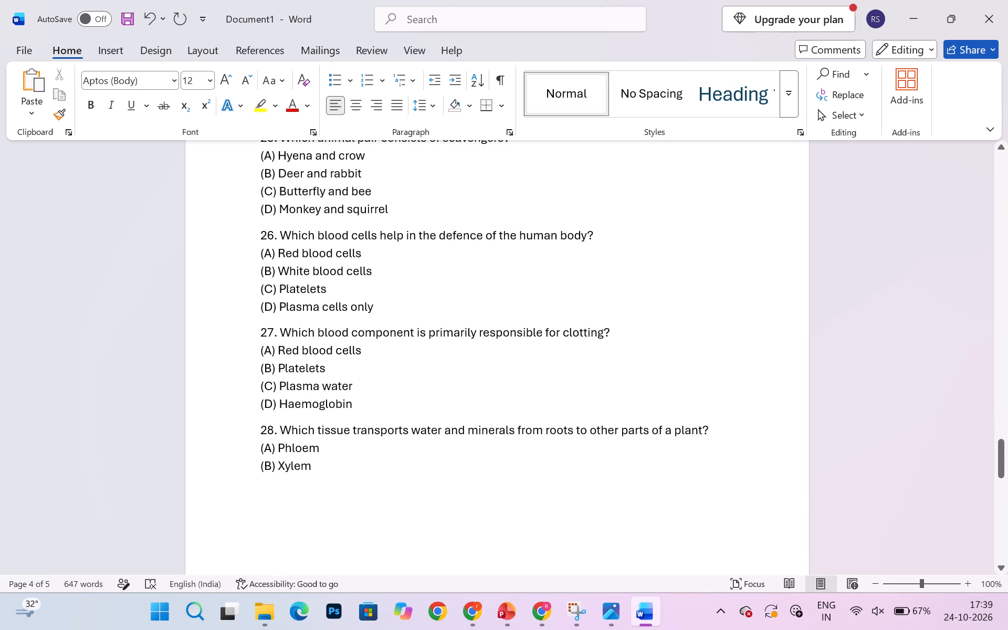
pyautogui.scroll(-2, 422, 365)
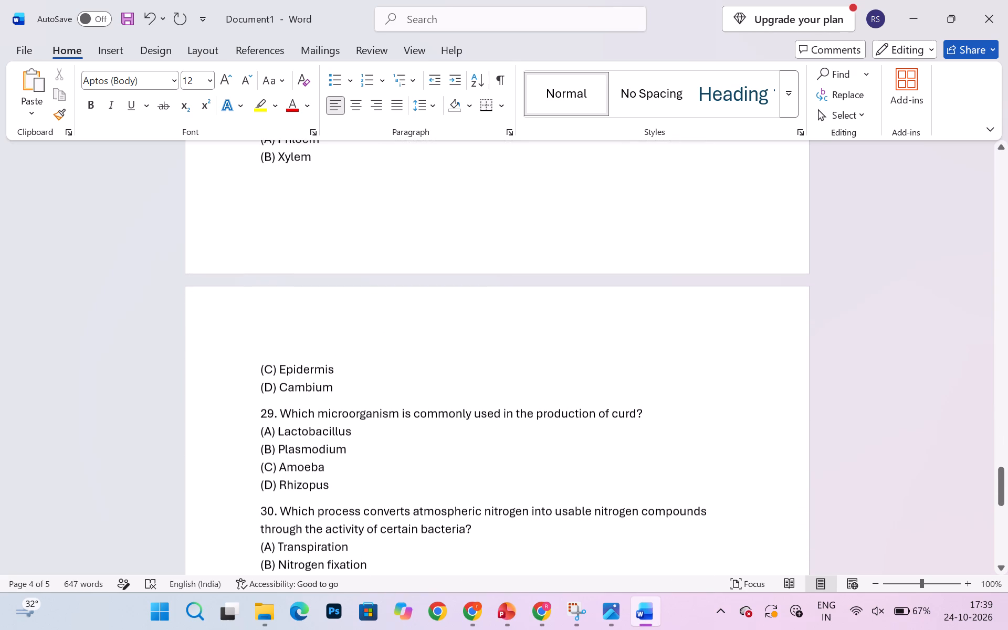
pyautogui.scroll(-2, 422, 365)
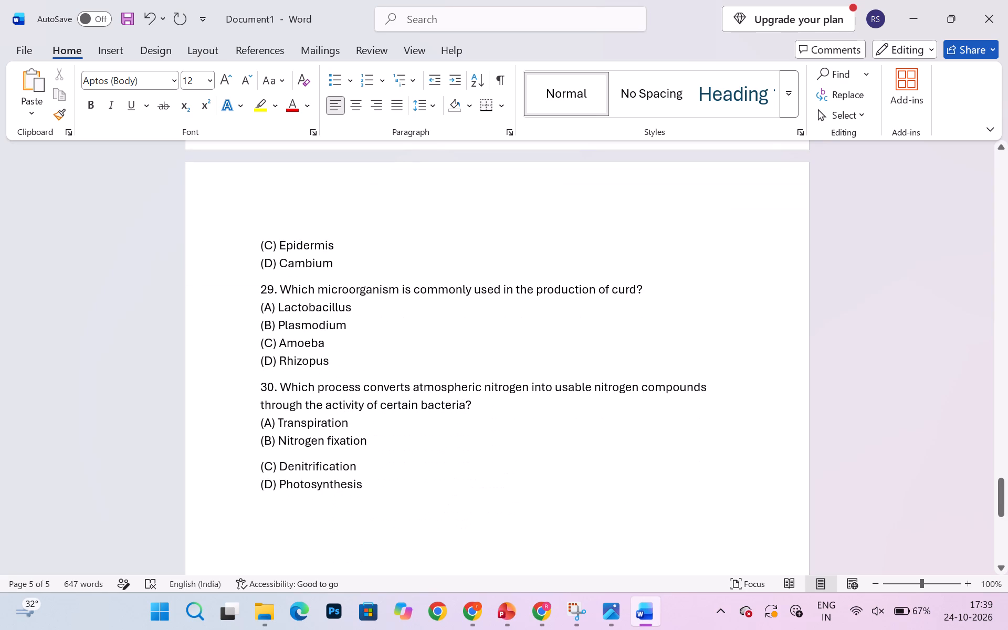
pyautogui.scroll(-1, 422, 365)
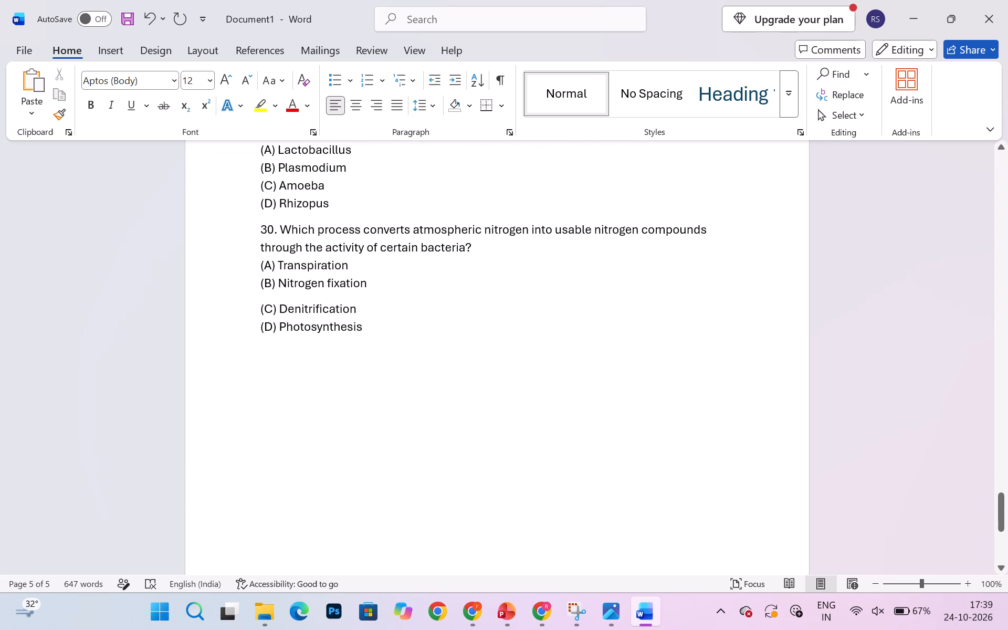
pyautogui.scroll(-3, 422, 365)
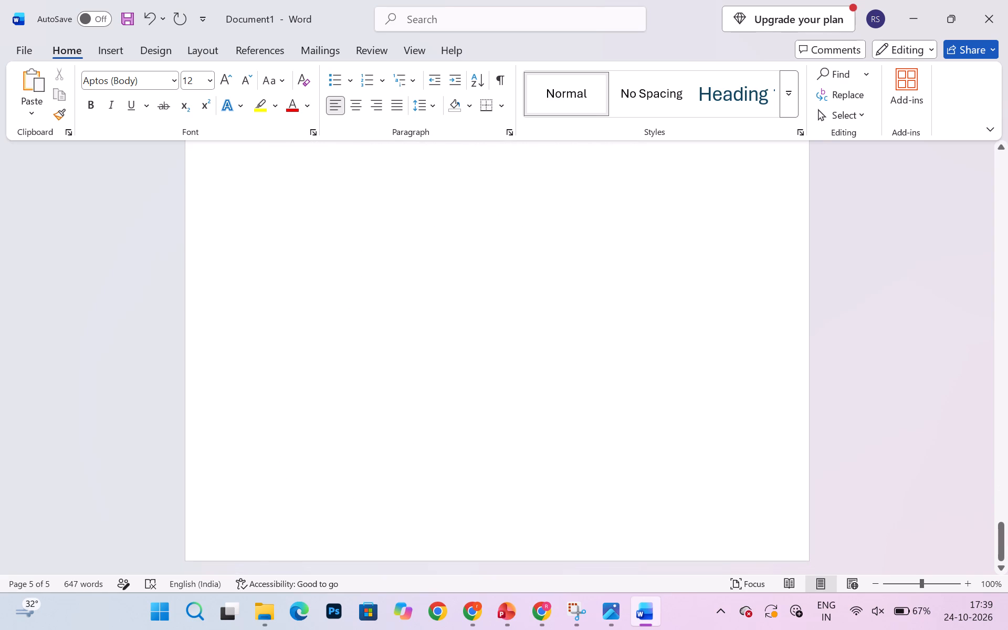
# Look back over the pages from question 30 up to the Biology heading.
pyautogui.scroll(4, 422, 365)
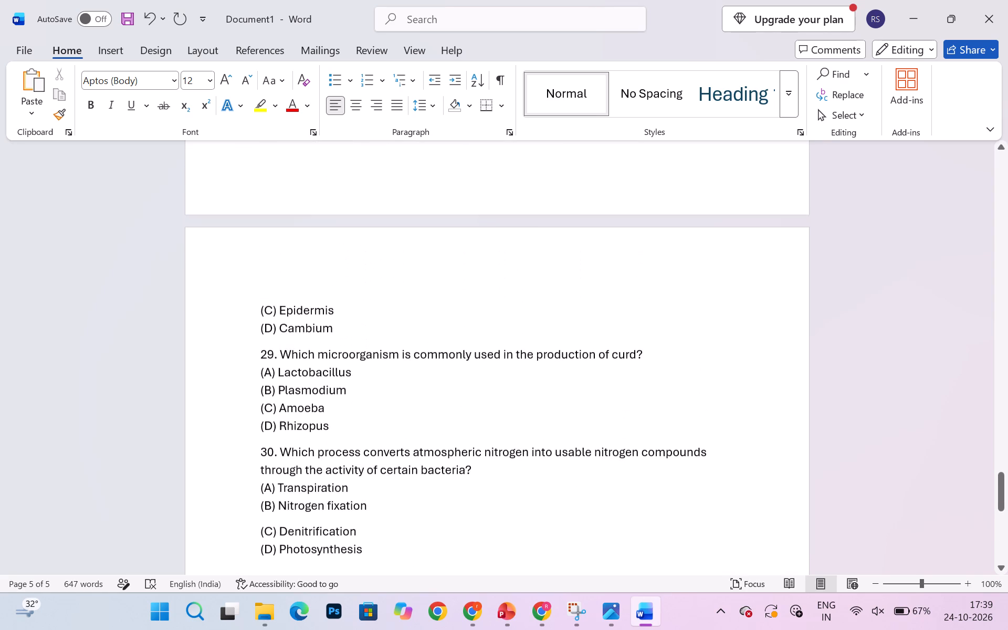
pyautogui.scroll(2, 422, 365)
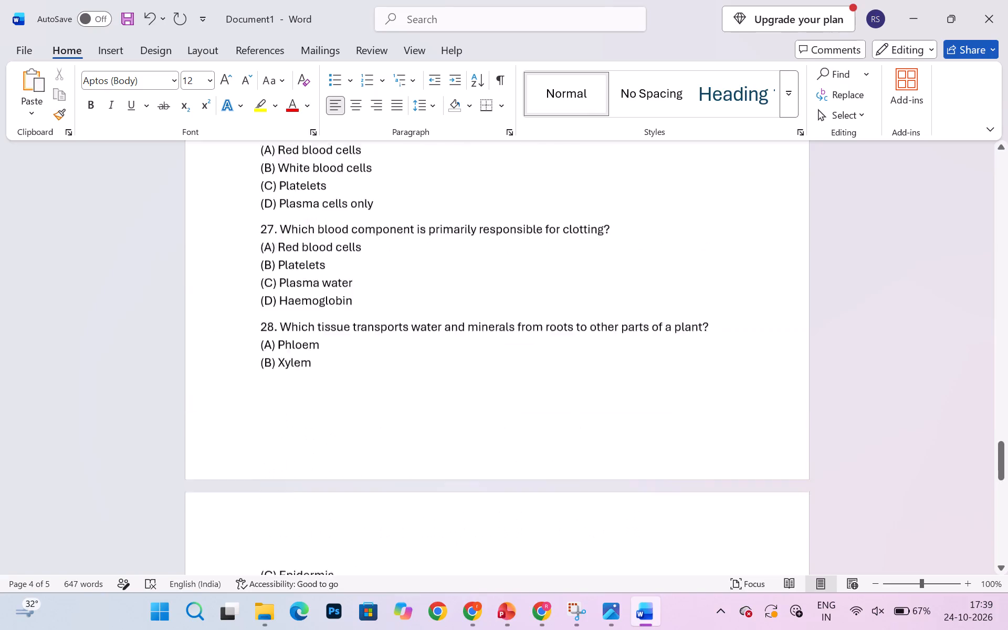
pyautogui.scroll(7, 422, 365)
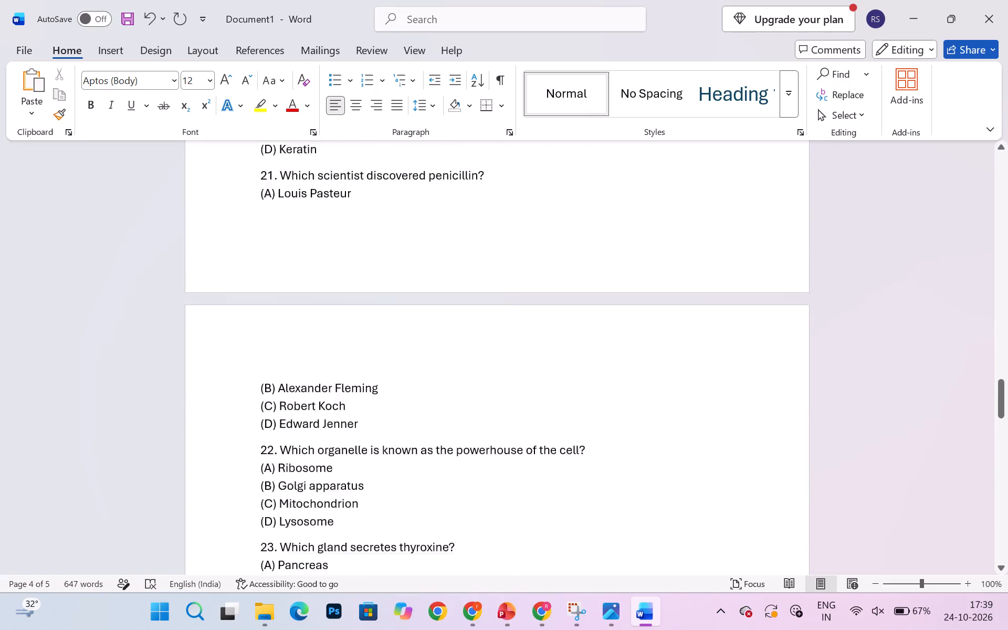
pyautogui.scroll(18, 422, 365)
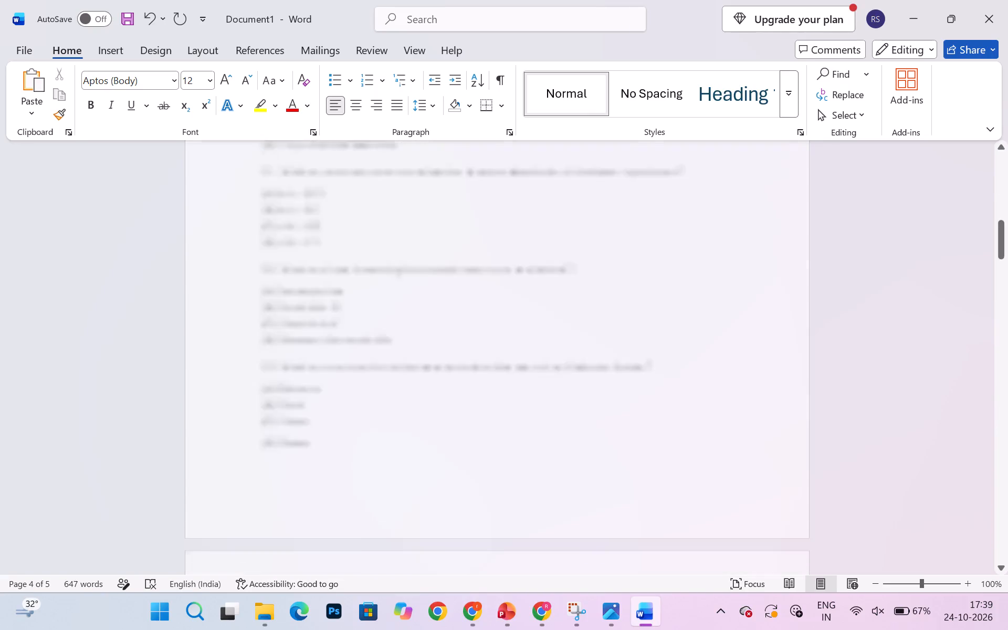
pyautogui.scroll(13, 422, 365)
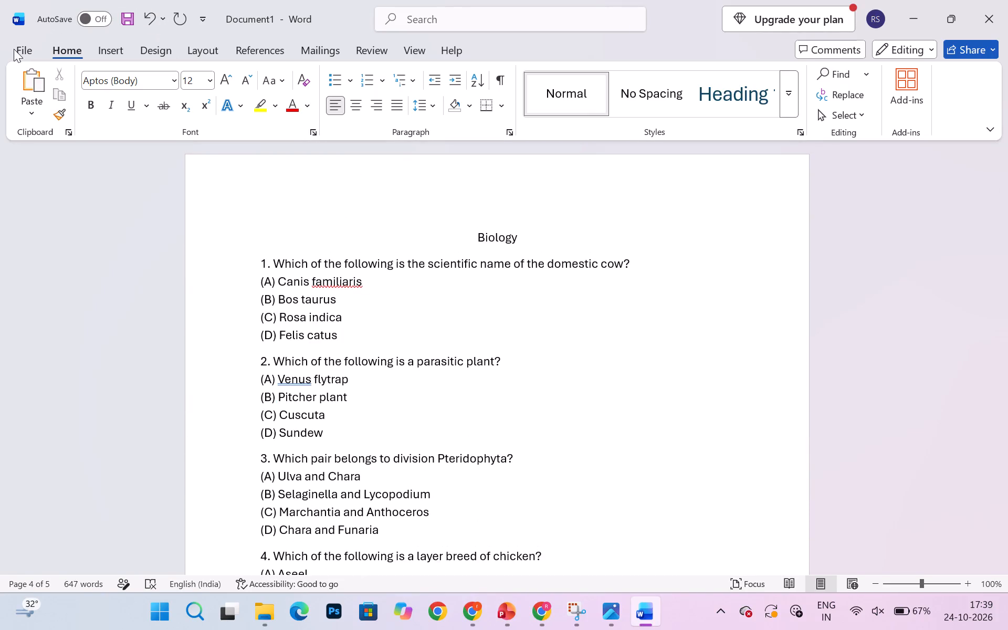
# Start saving a copy on this PC and choose the homi baba folder inside FOUNDATION PW on the Desktop as its location.
pyautogui.click(14, 49)
pyautogui.click(38, 291)
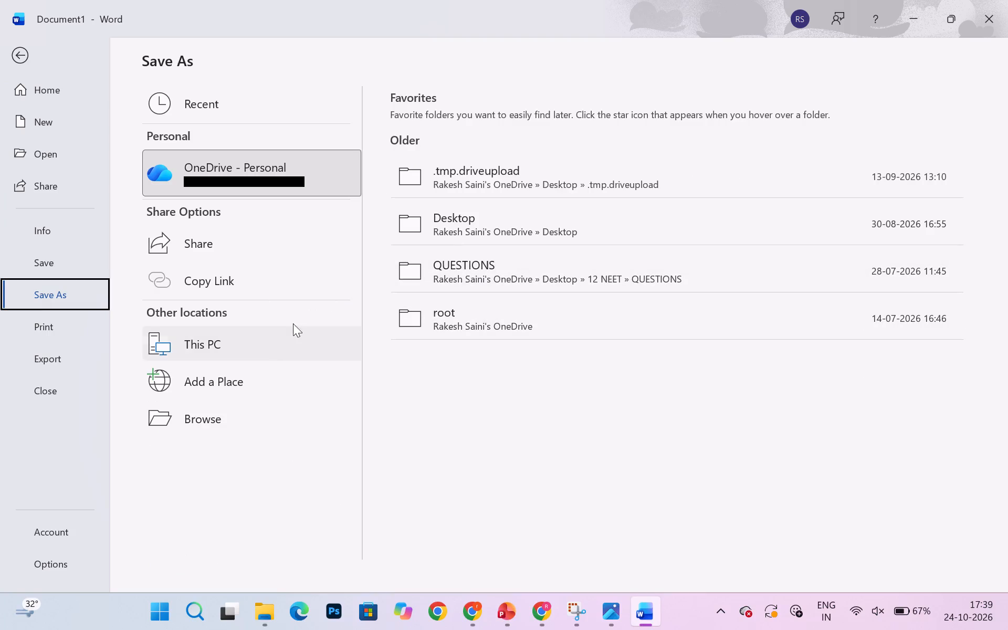
pyautogui.doubleClick(268, 341)
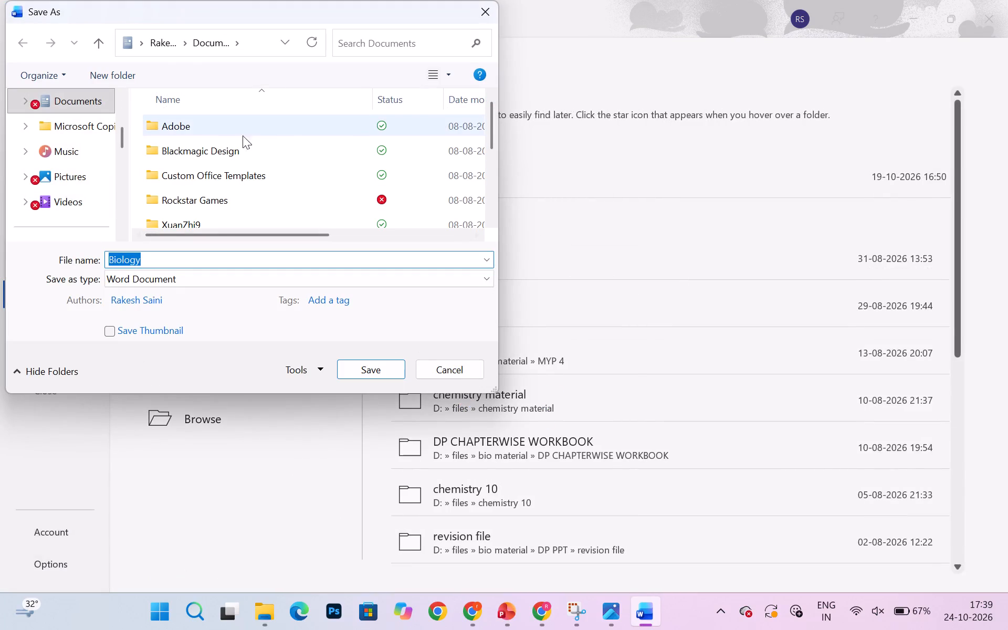
pyautogui.scroll(-2, 193, 185)
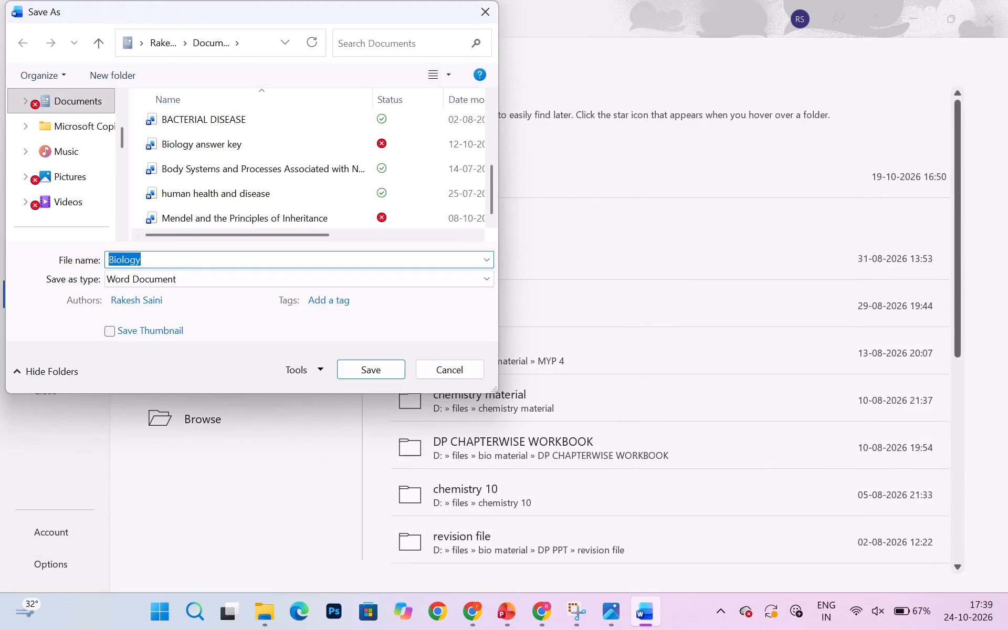
pyautogui.click(485, 13)
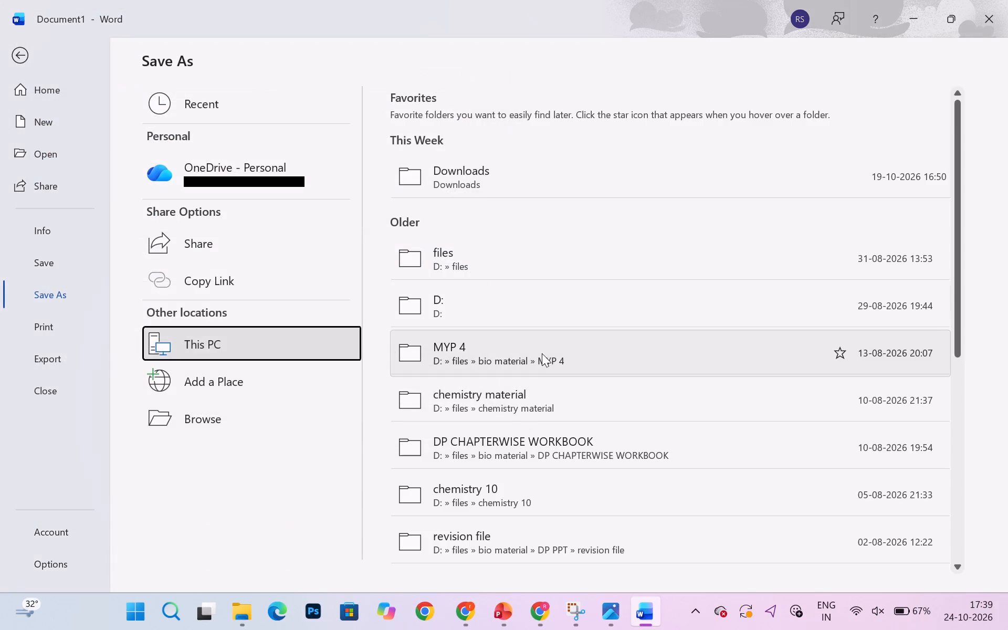
pyautogui.scroll(-2, 542, 354)
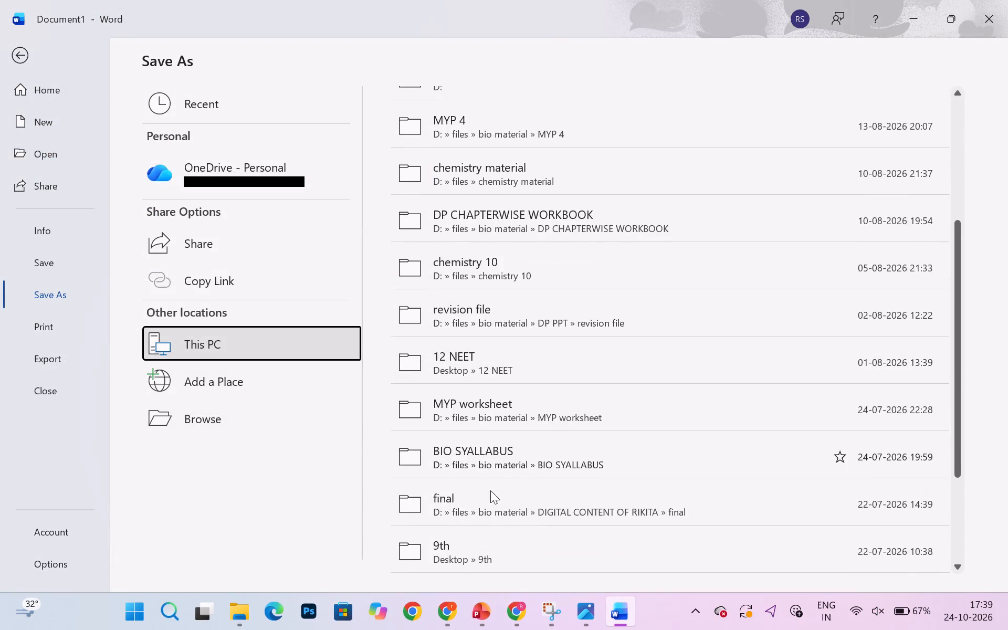
pyautogui.scroll(-3, 510, 364)
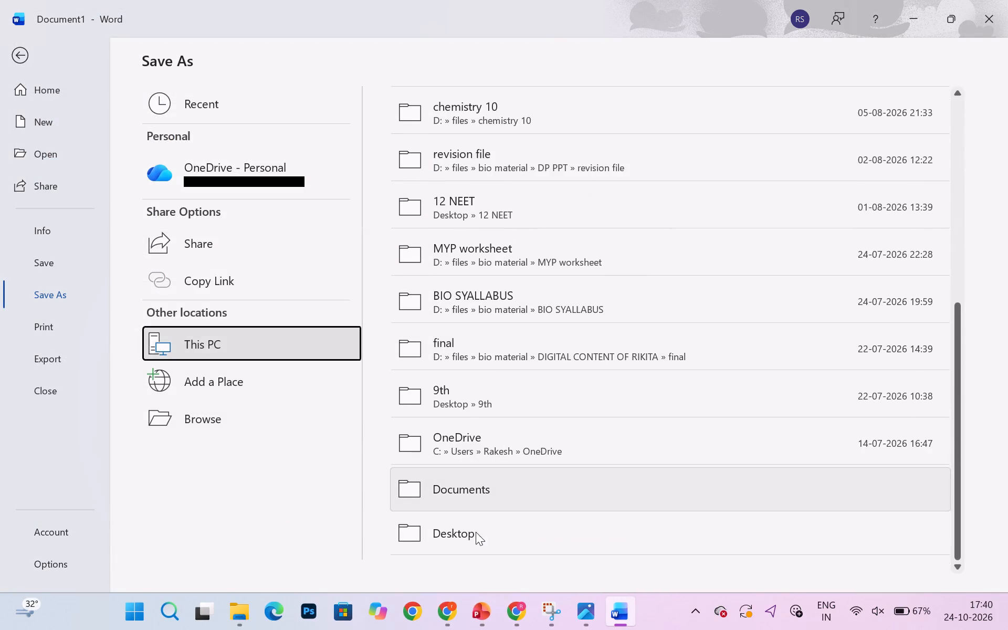
pyautogui.doubleClick(474, 534)
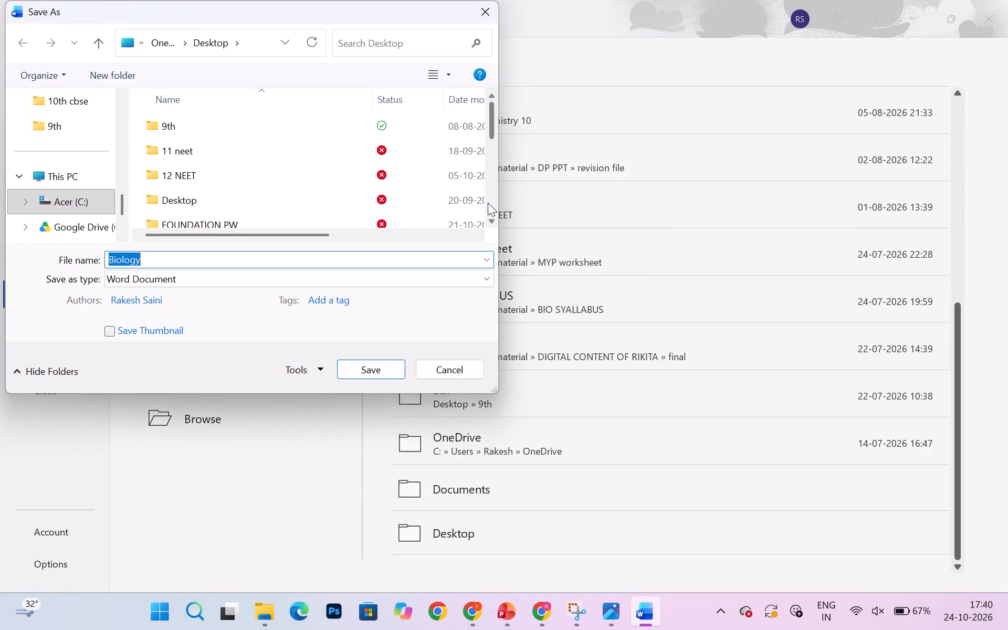
pyautogui.doubleClick(268, 223)
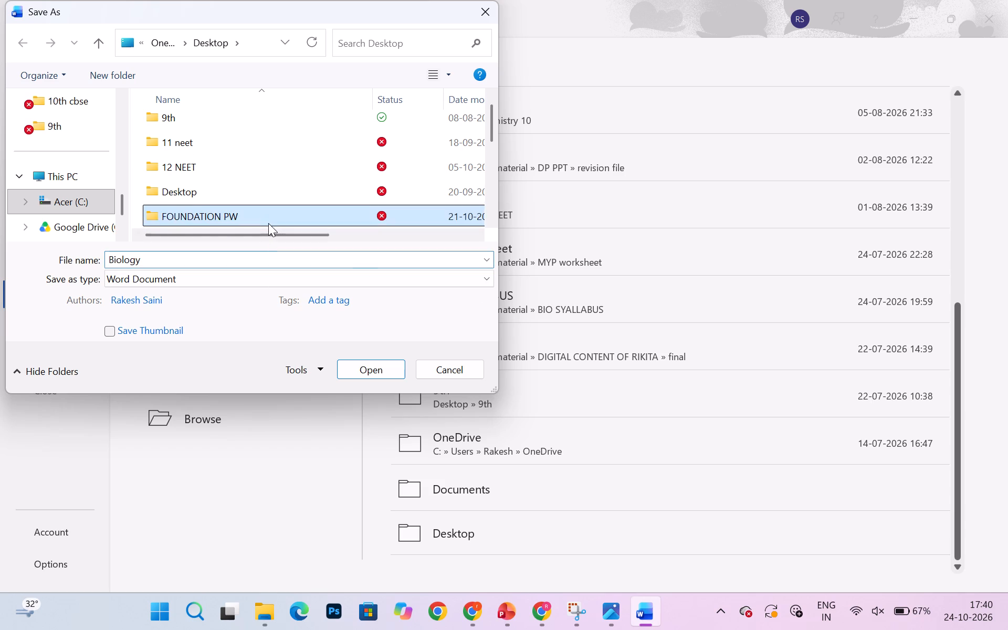
pyautogui.scroll(-1, 237, 141)
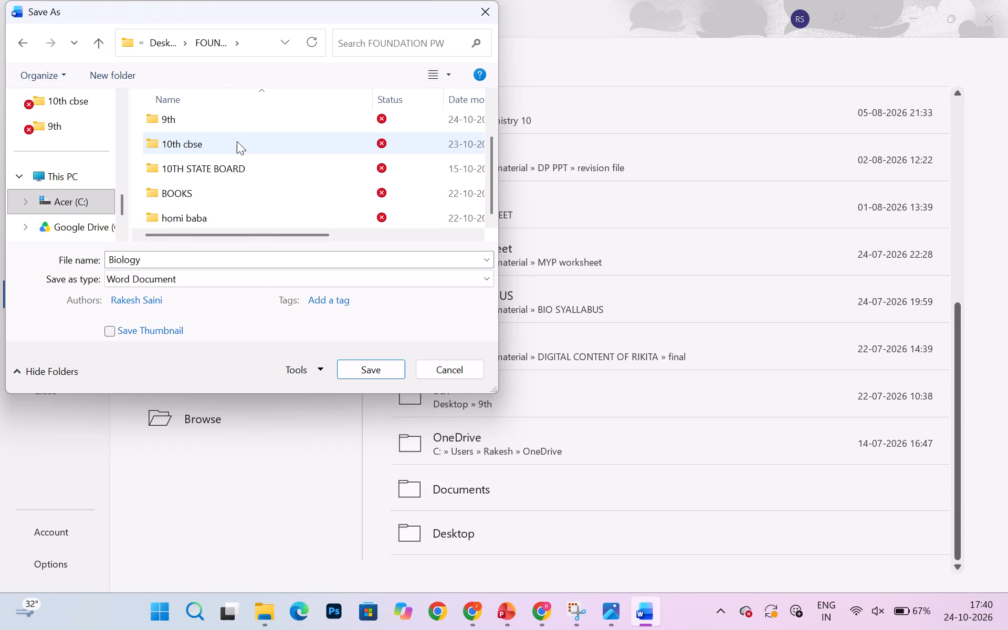
pyautogui.doubleClick(228, 209)
# Name the document Biology Homi baba test paper and save it as a Word Document in the homi baba folder.
pyautogui.click(186, 261)
pyautogui.click(186, 261)
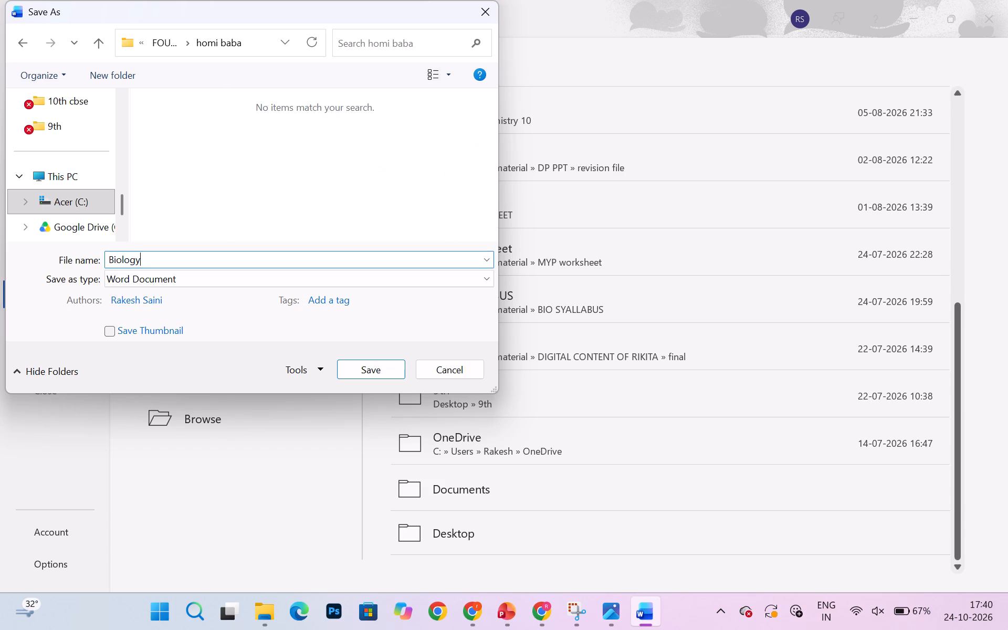
pyautogui.press('space')
pyautogui.write('exam')
pyautogui.press('space')
pyautogui.click(143, 255)
pyautogui.press('space')
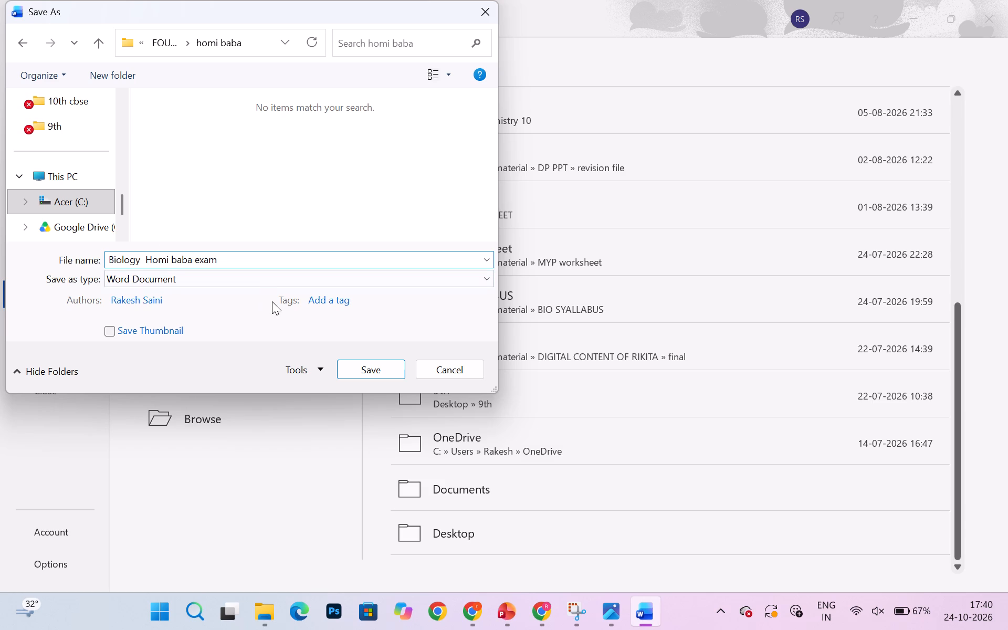
pyautogui.click(239, 265)
pyautogui.press('BackSpace')
pyautogui.press('BackSpace')
pyautogui.press('BackSpace')
pyautogui.press('BackSpace')
pyautogui.press('BackSpace')
pyautogui.write('ts')
pyautogui.press('BackSpace')
pyautogui.write('est paper')
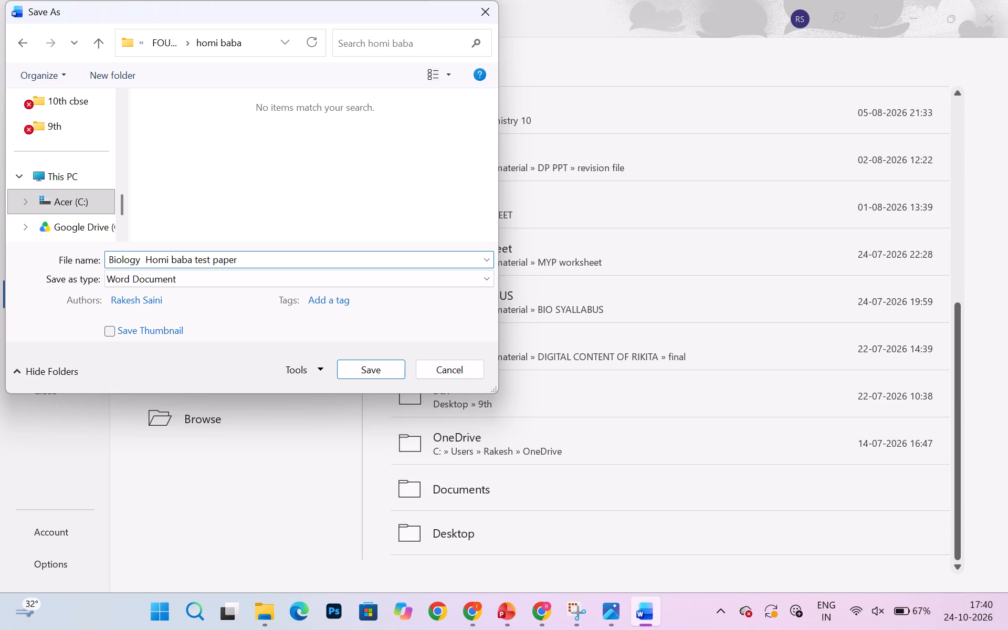
pyautogui.click(393, 367)
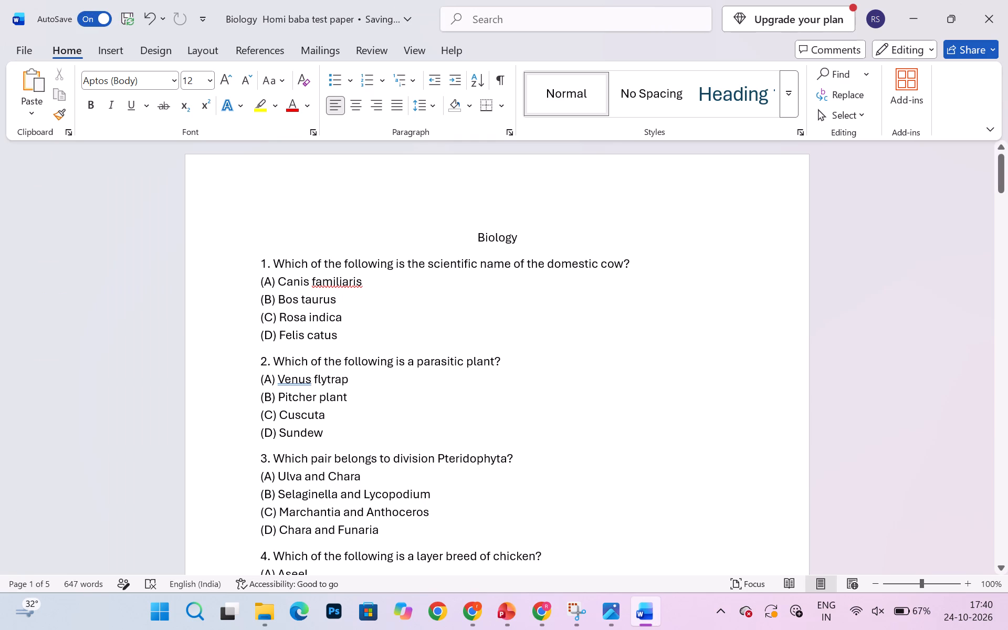
# Switch to the Chrome window with the Biology MCQs Answers conversation in ChatGPT.
pyautogui.click(465, 612)
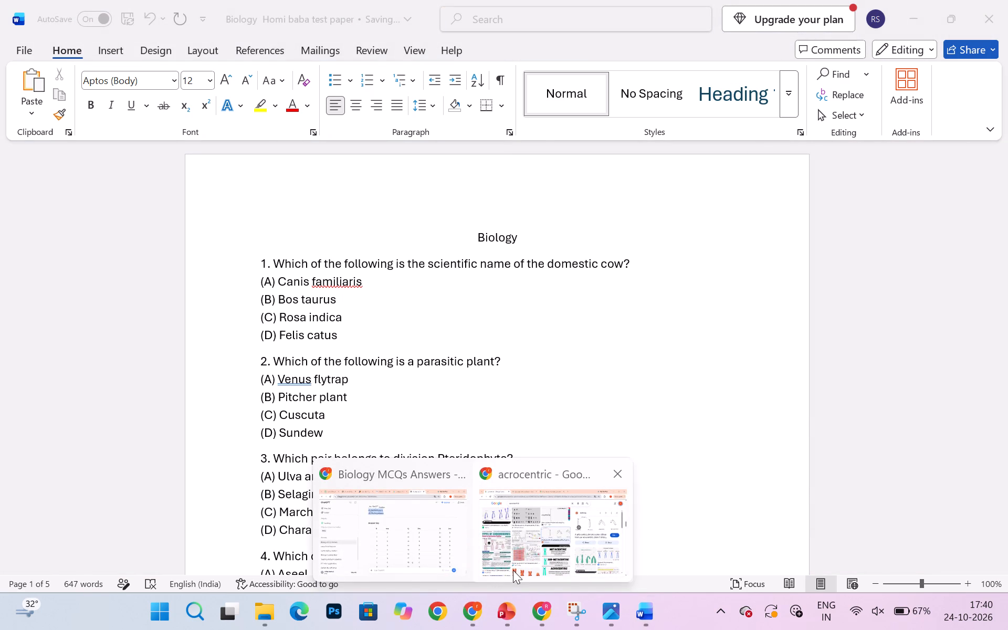
pyautogui.click(468, 604)
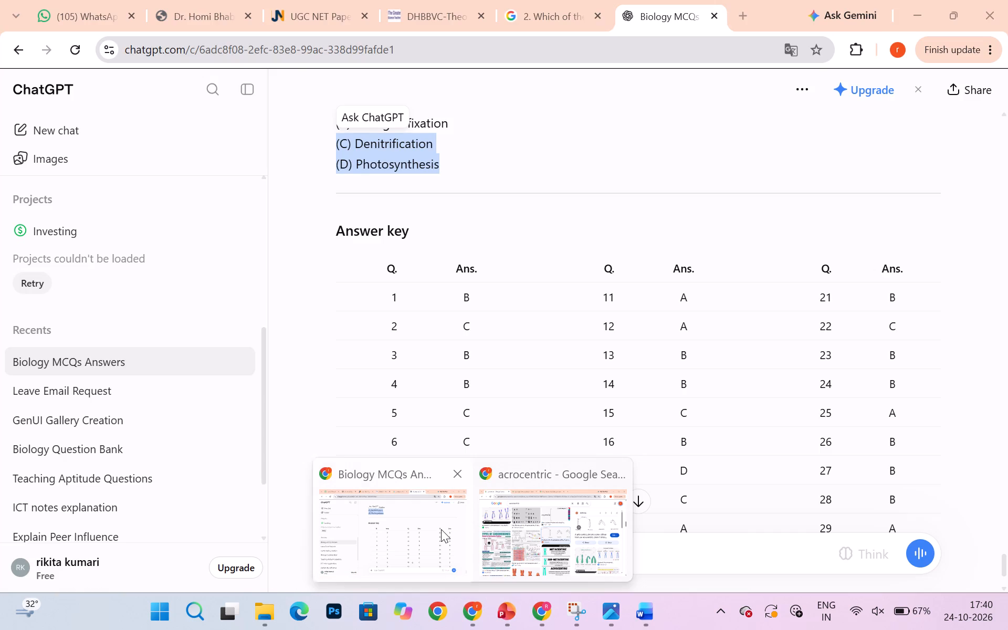
# In the Chrome window with the Biology MCQs Answers conversation, open a new tab and search Google for mail.
pyautogui.click(441, 529)
pyautogui.click(554, 13)
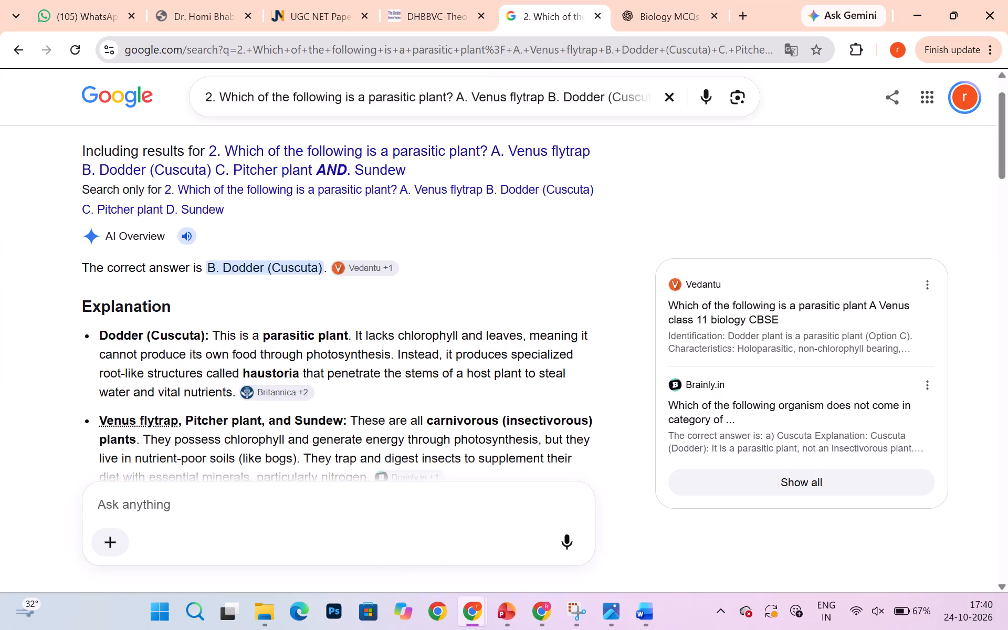
pyautogui.click(745, 15)
pyautogui.click(333, 296)
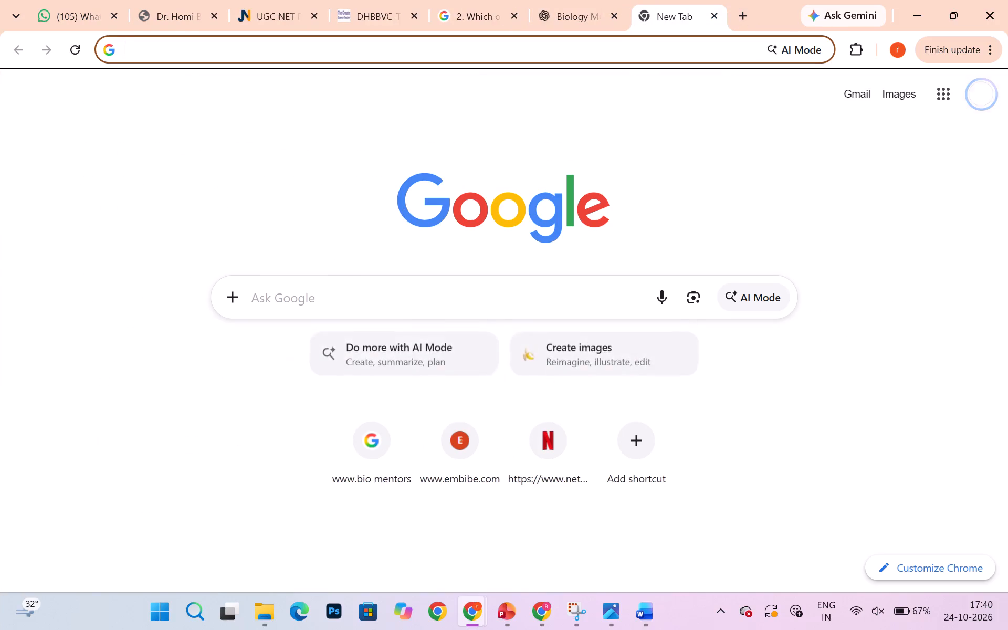
pyautogui.click(270, 290)
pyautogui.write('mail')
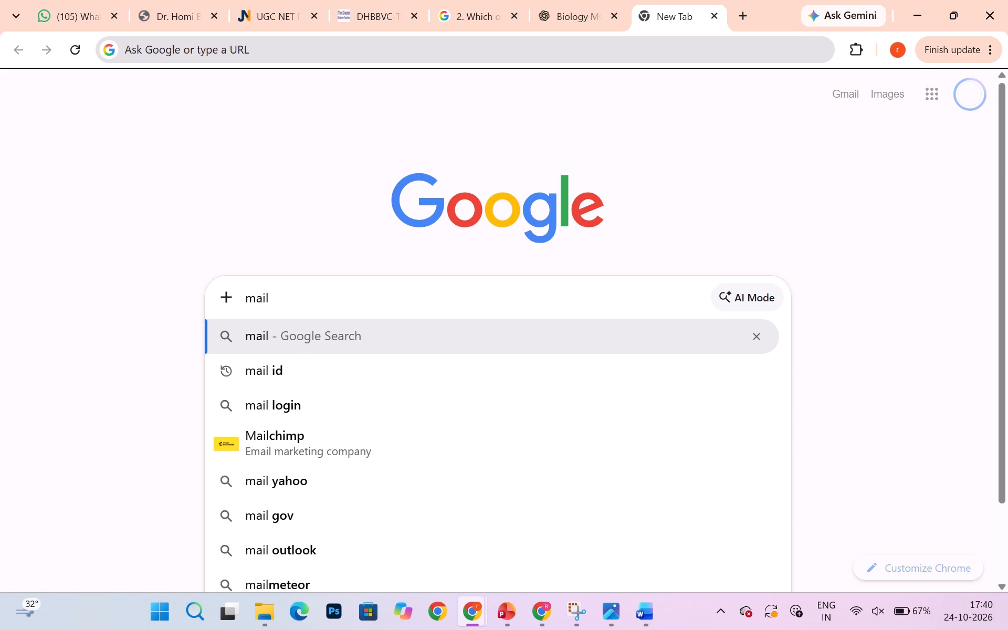
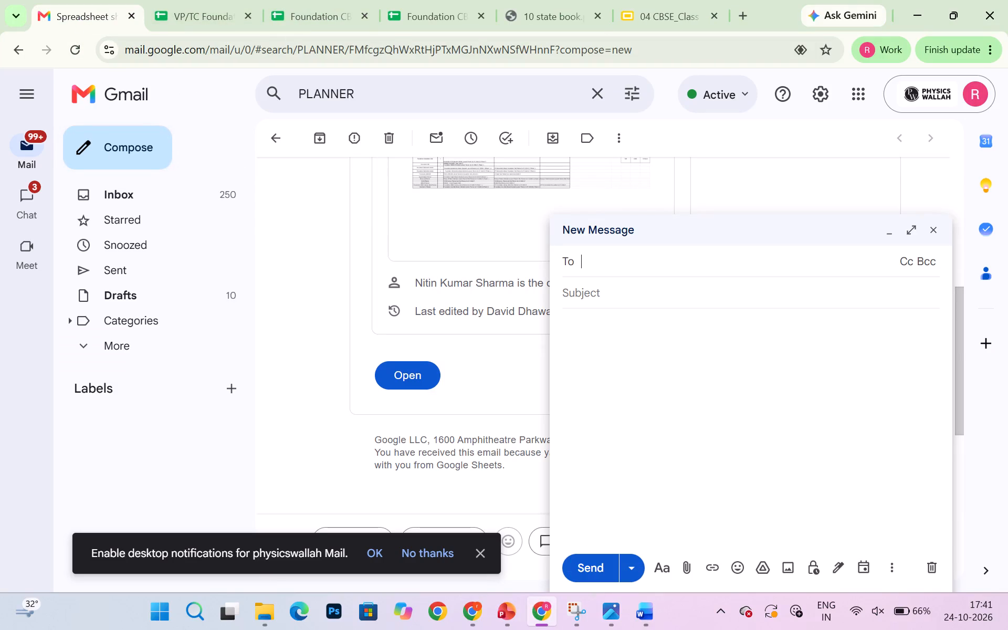
# Address the new message to the first suggested contact named Urvi.
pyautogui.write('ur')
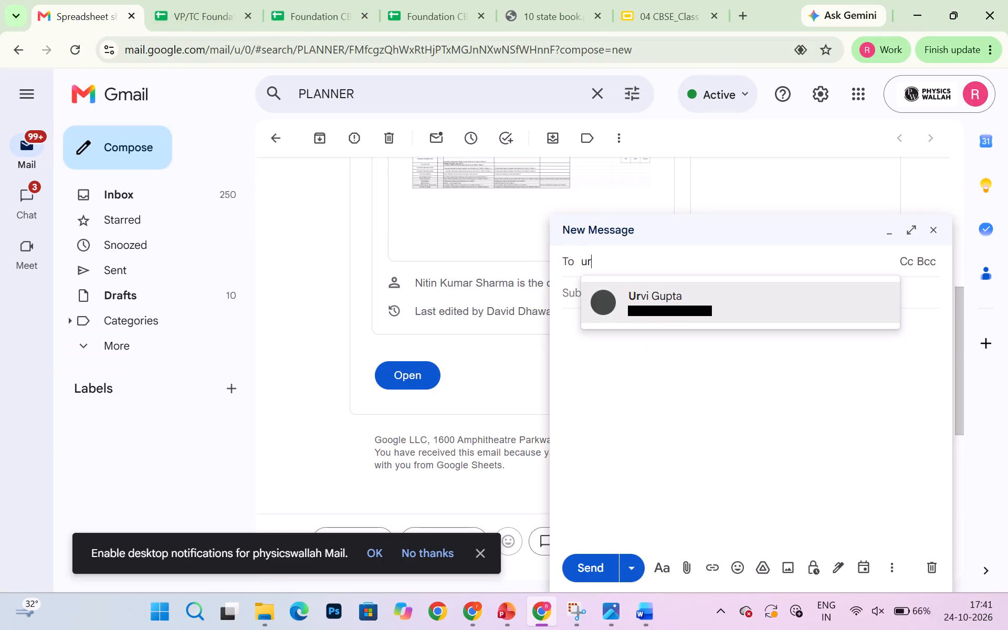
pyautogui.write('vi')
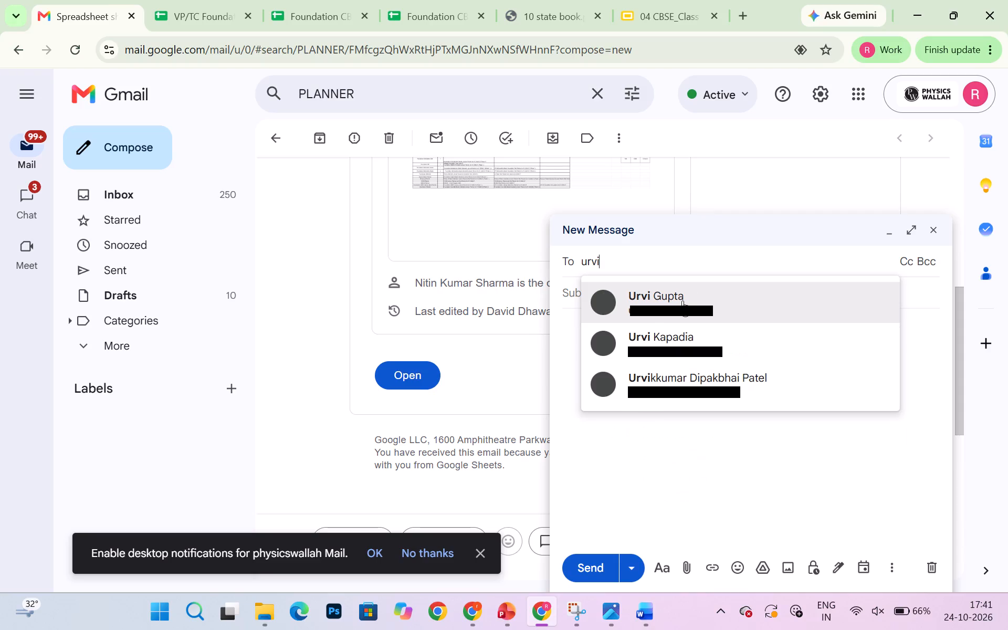
pyautogui.click(682, 300)
# Enter "Biology homi baba test paper" as the subject of the new message.
pyautogui.click(602, 313)
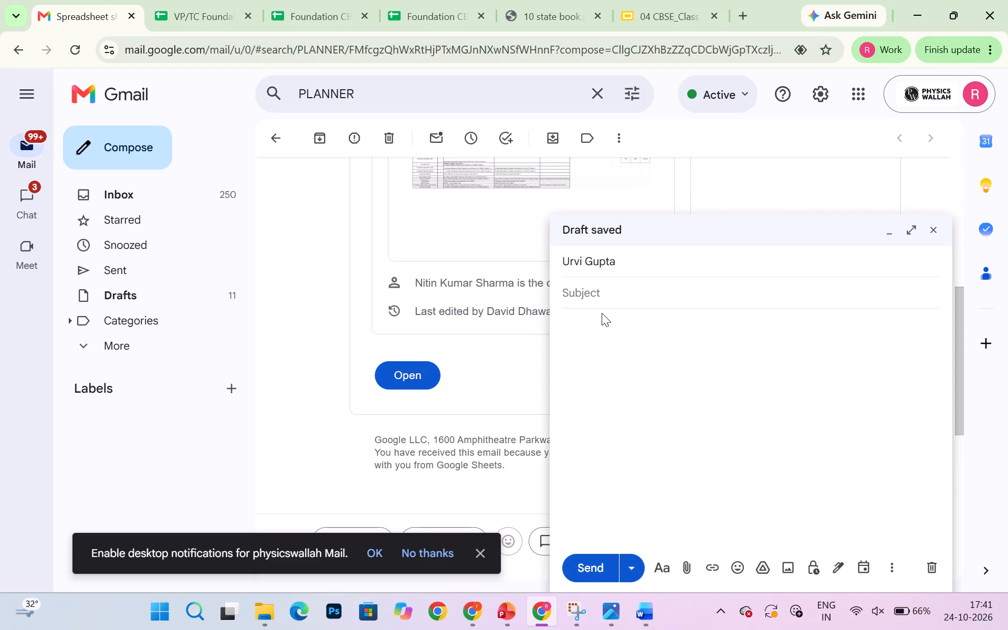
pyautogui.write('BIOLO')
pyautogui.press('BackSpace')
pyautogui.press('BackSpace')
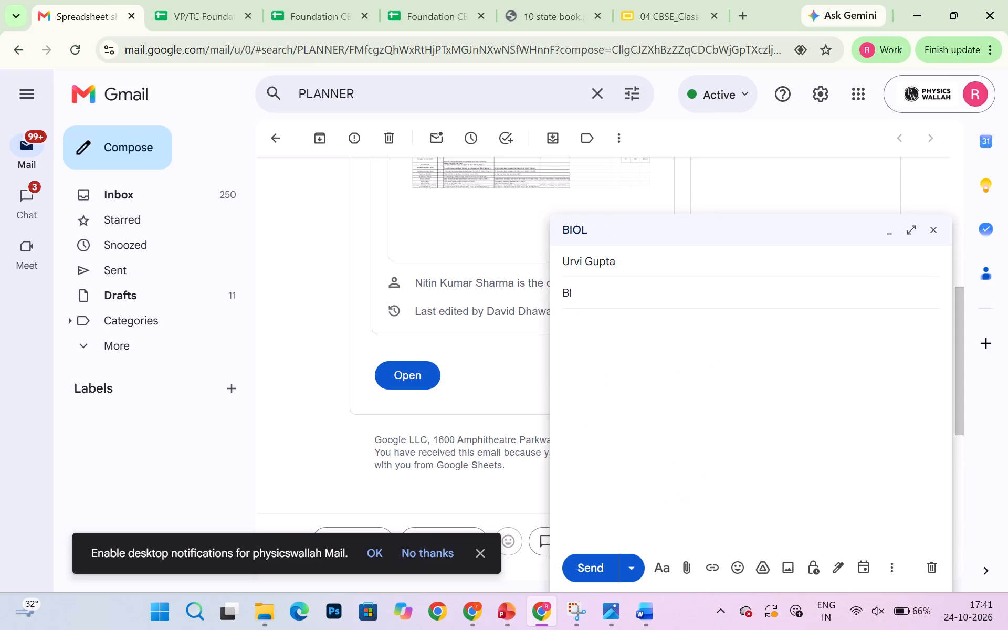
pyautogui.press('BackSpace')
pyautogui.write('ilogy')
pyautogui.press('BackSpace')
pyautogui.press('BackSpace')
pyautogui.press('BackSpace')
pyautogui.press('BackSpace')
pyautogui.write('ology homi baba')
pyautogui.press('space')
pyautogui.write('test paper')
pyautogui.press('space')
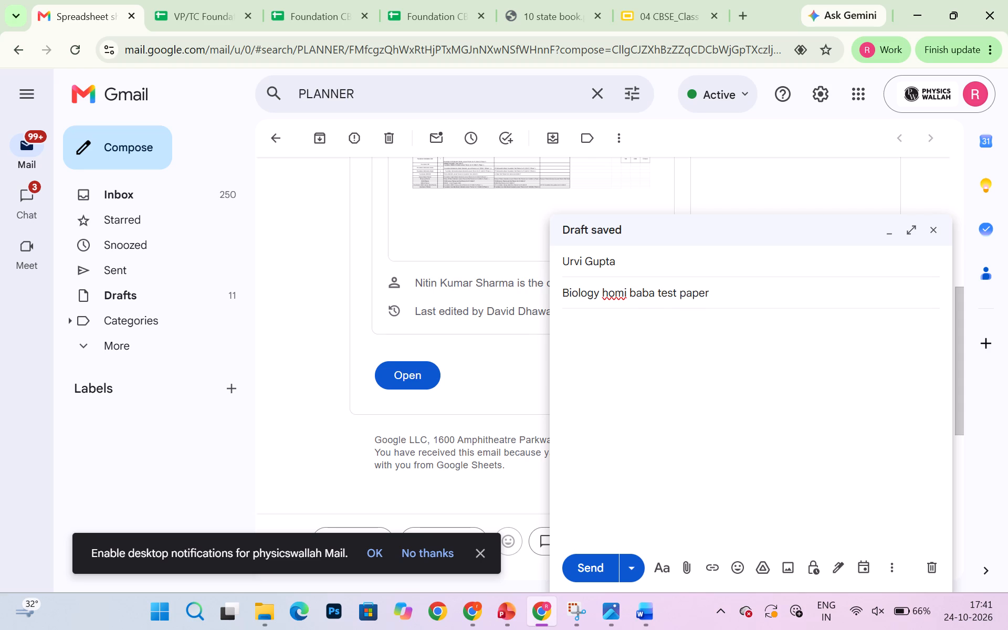
# Try to attach the Biology Homi baba test paper Word document from the homi baba folder inside FOUNDATION PW on the Desktop to the draft email.
pyautogui.moveTo(574, 342); pyautogui.dragTo(594, 331)
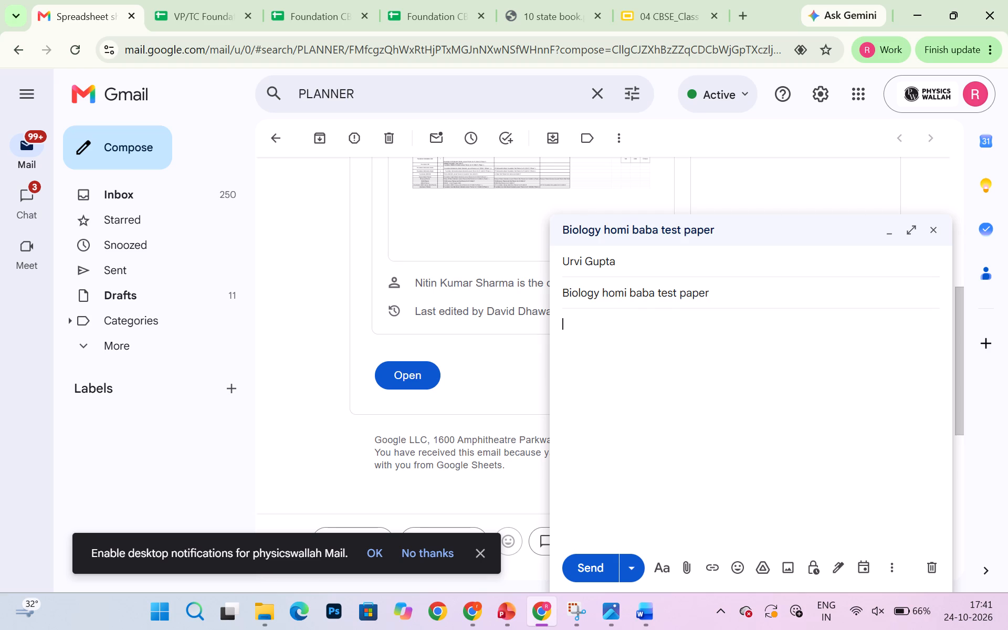
pyautogui.click(683, 563)
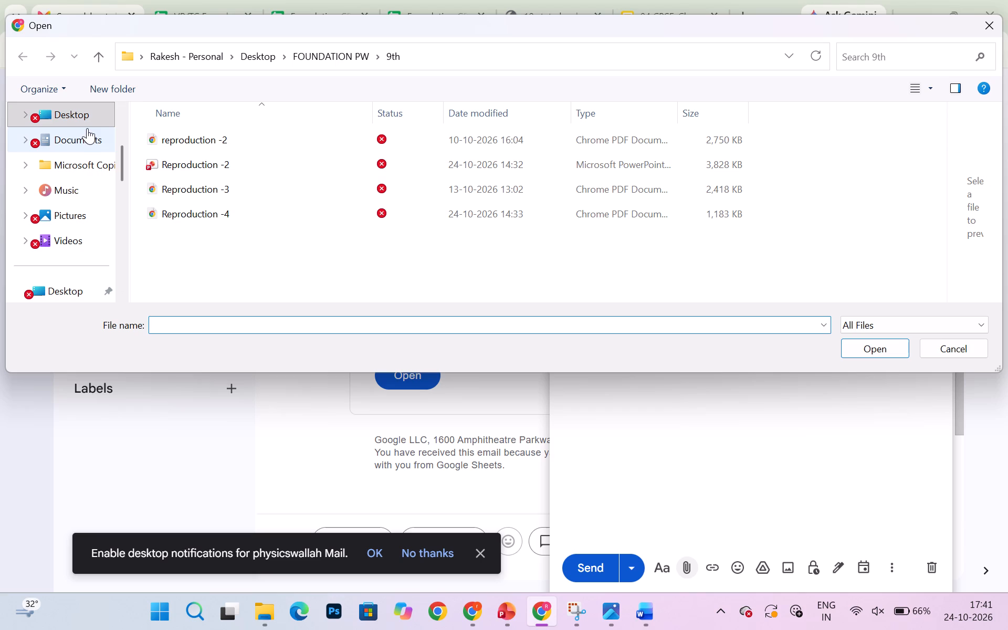
pyautogui.click(68, 290)
pyautogui.doubleClick(185, 242)
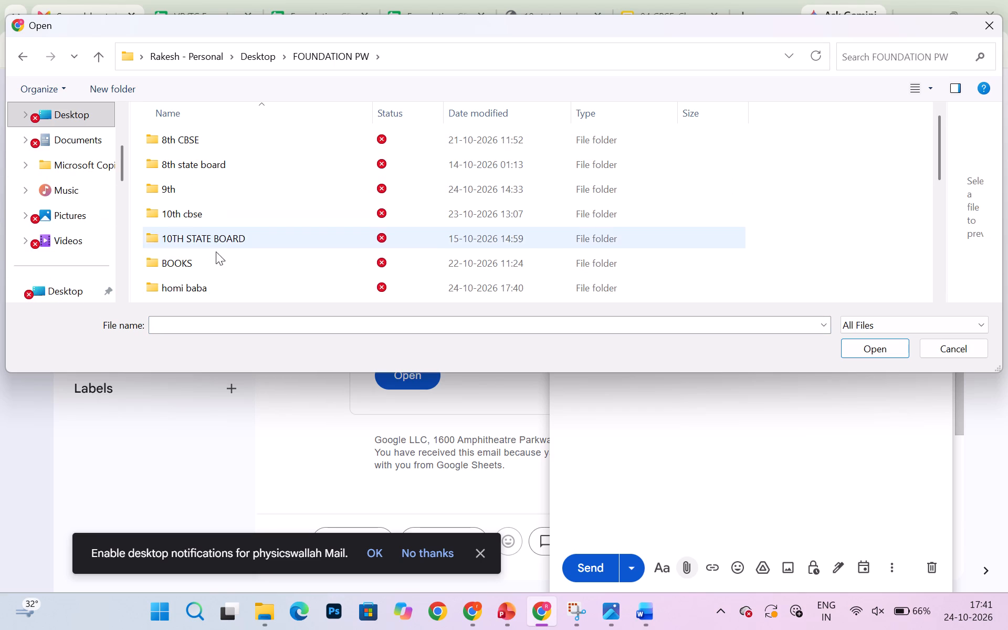
pyautogui.doubleClick(213, 283)
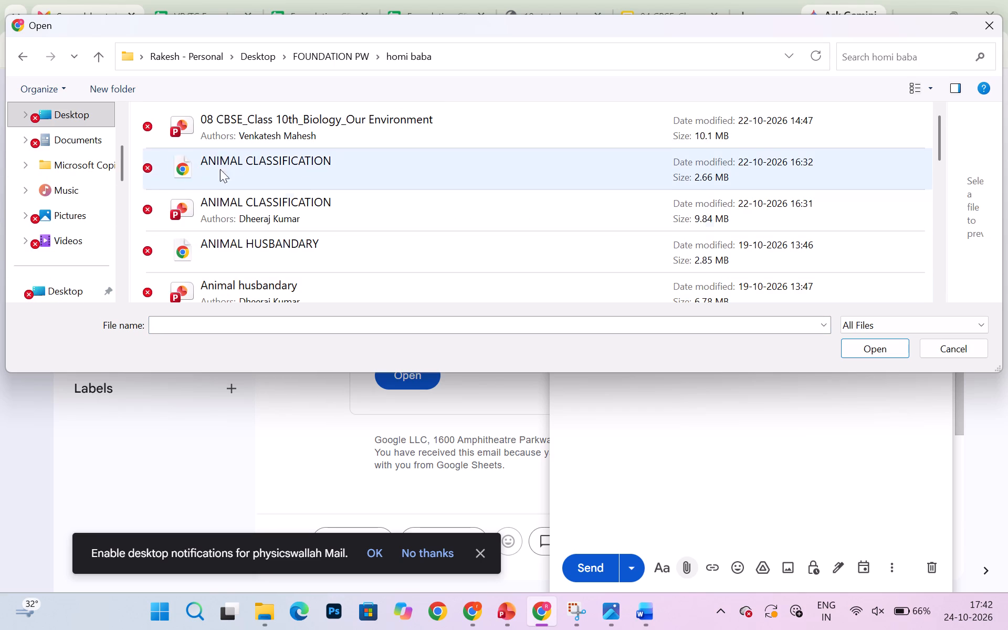
pyautogui.scroll(-3, 287, 223)
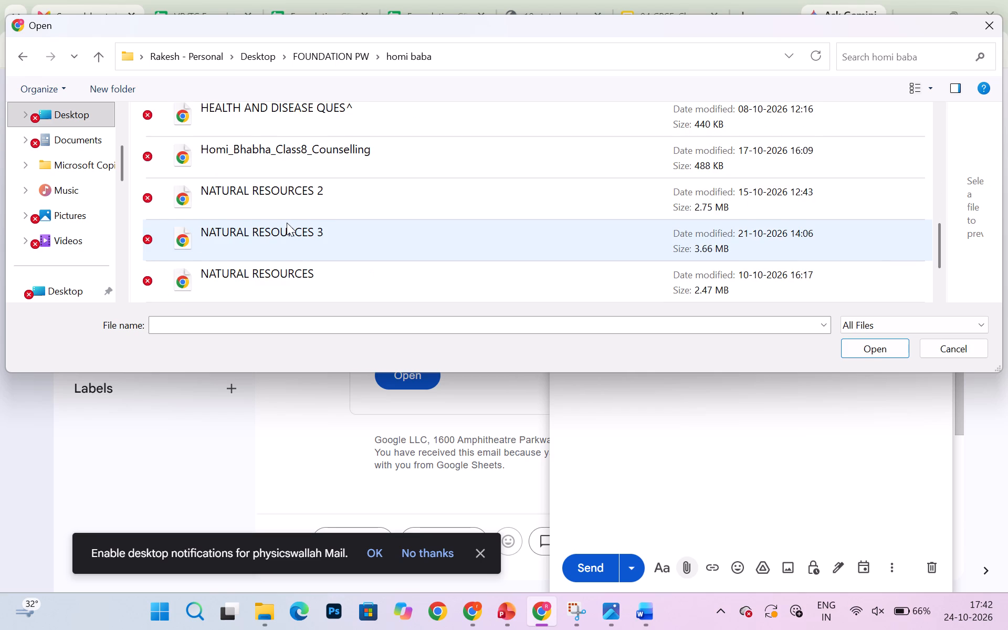
pyautogui.scroll(-6, 287, 223)
pyautogui.scroll(7, 287, 223)
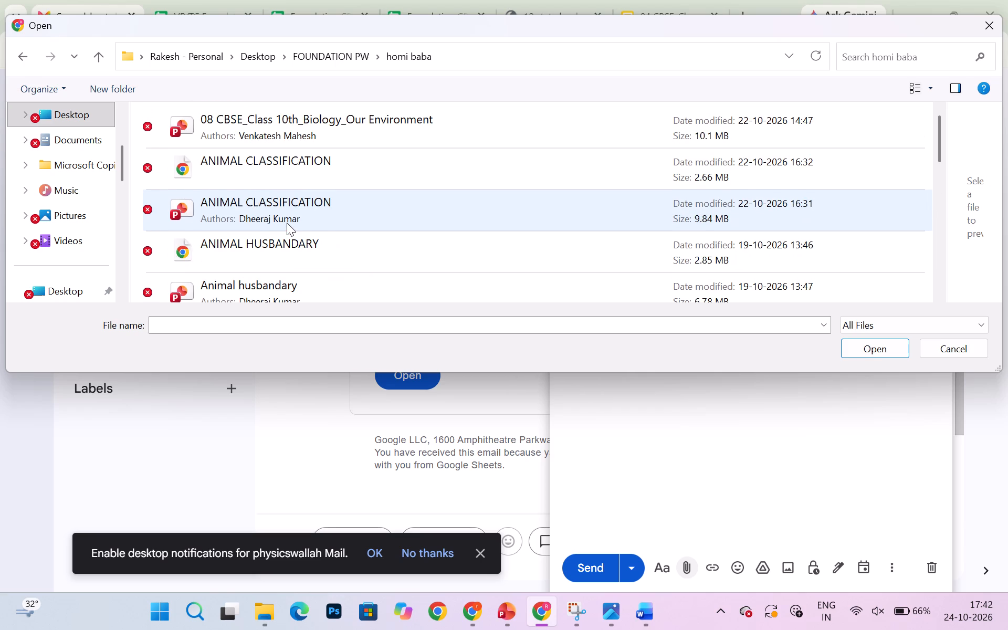
pyautogui.scroll(-3, 287, 223)
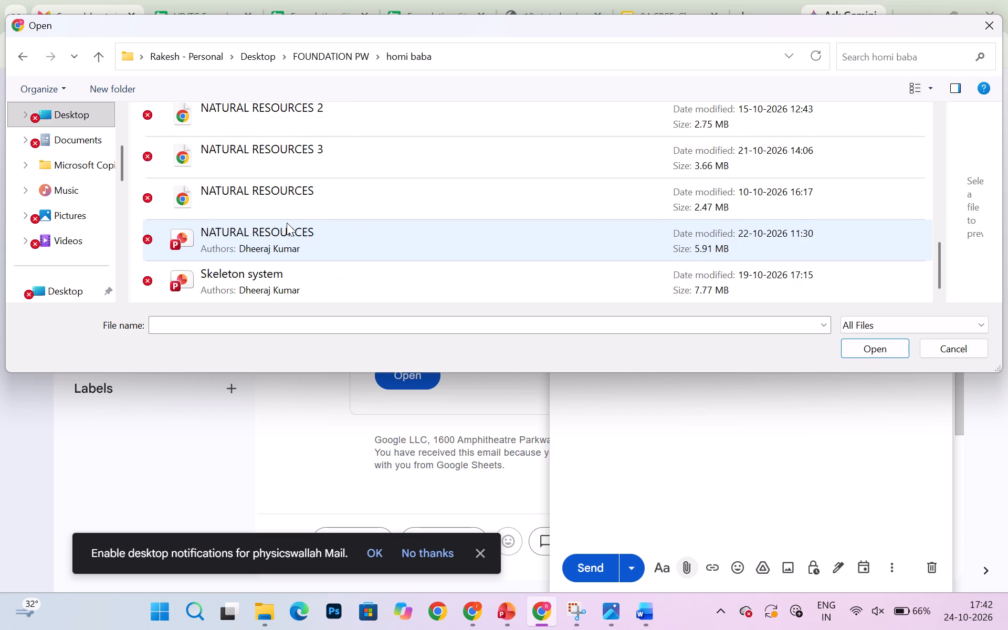
pyautogui.scroll(-2, 287, 223)
pyautogui.scroll(1, 287, 223)
pyautogui.tripleClick(281, 230)
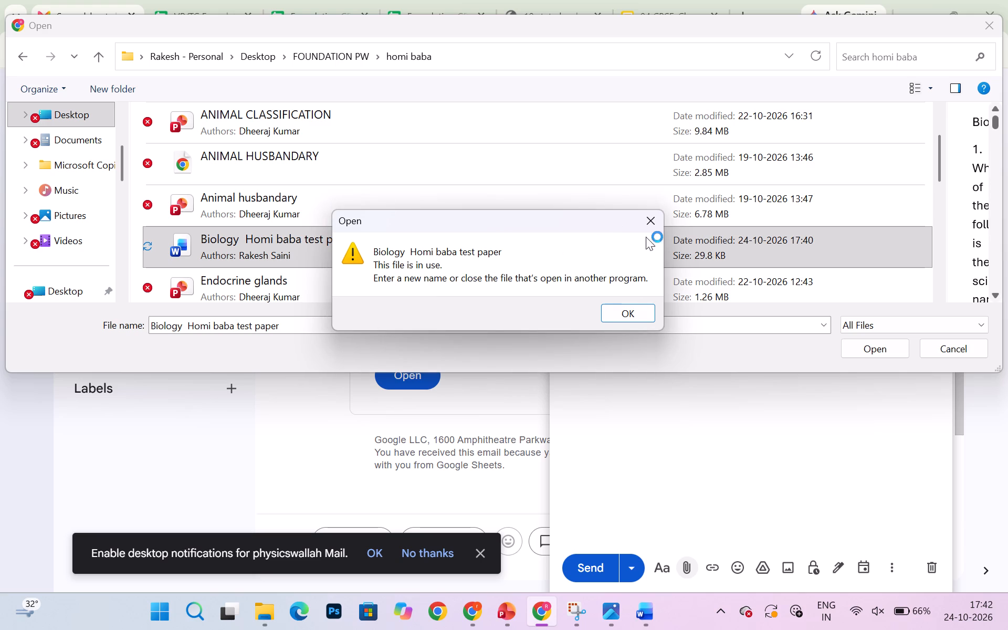
pyautogui.click(642, 616)
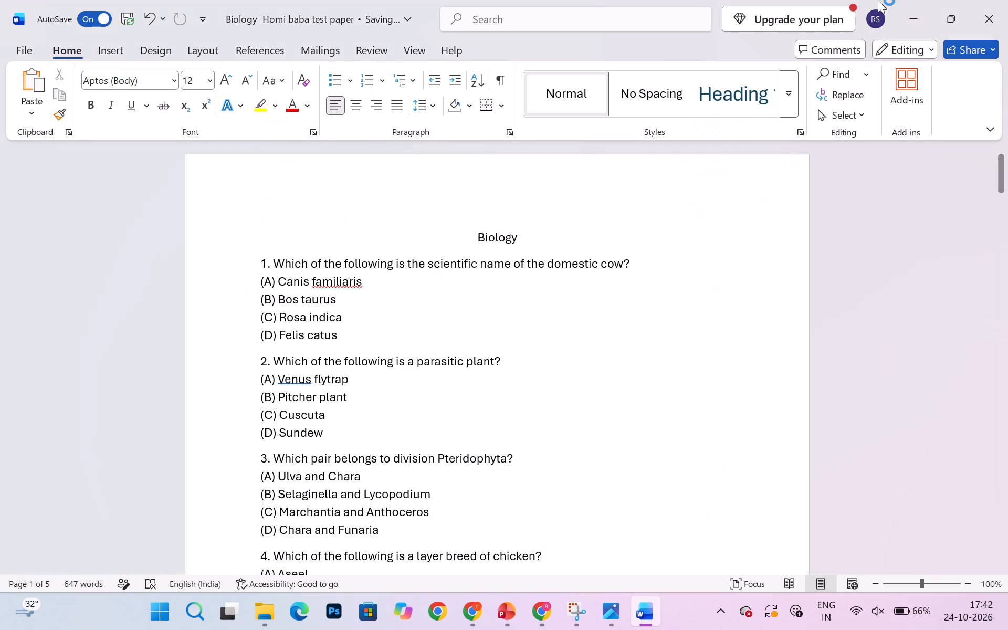
pyautogui.click(986, 15)
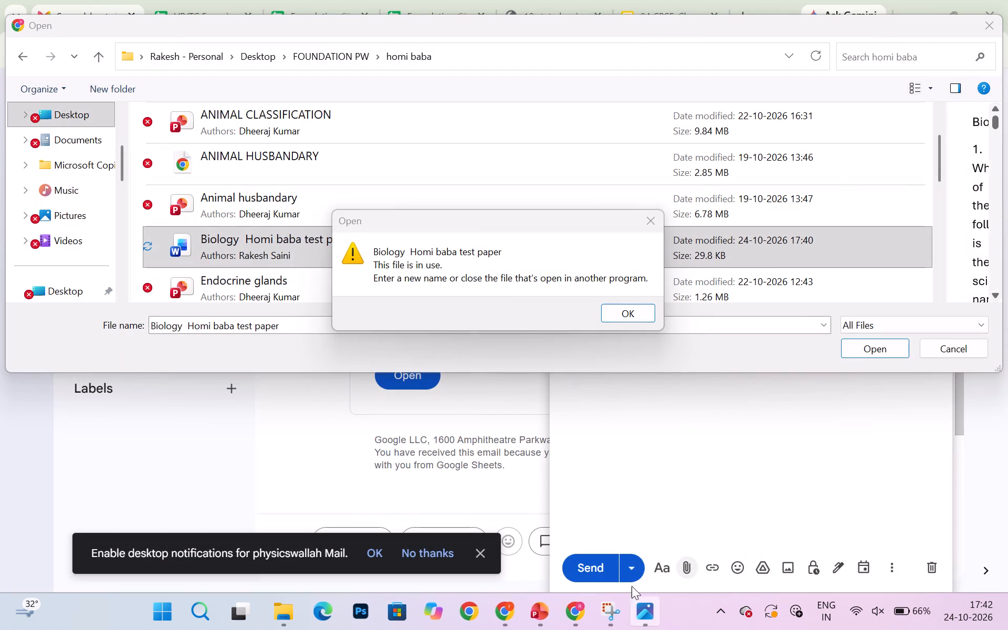
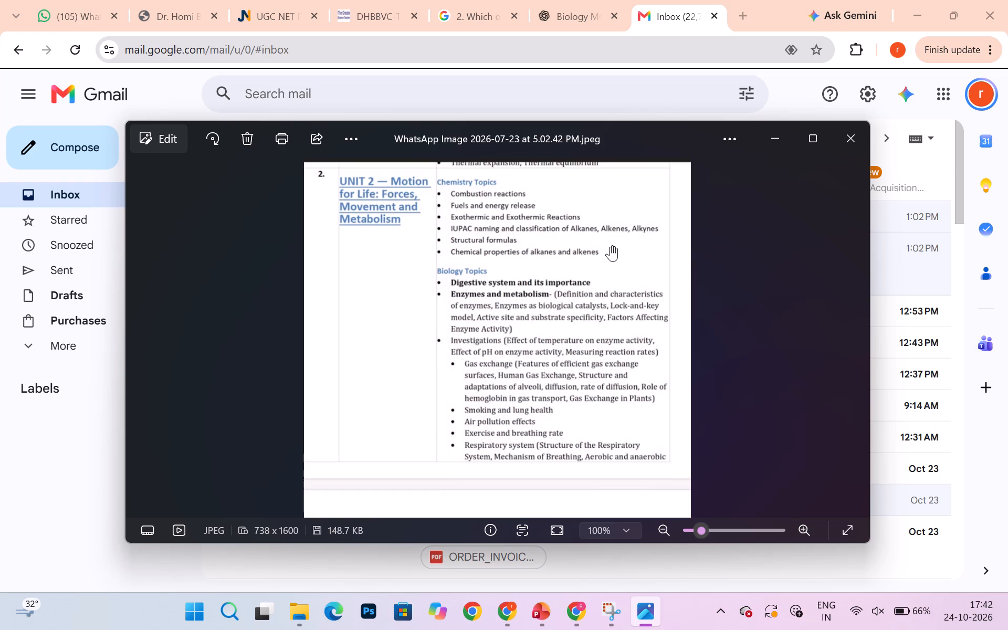
# Snip the Unit 2 Chemistry Topics heading and its first three bullets from the syllabus image, and start copying the snip.
pyautogui.press('Print')
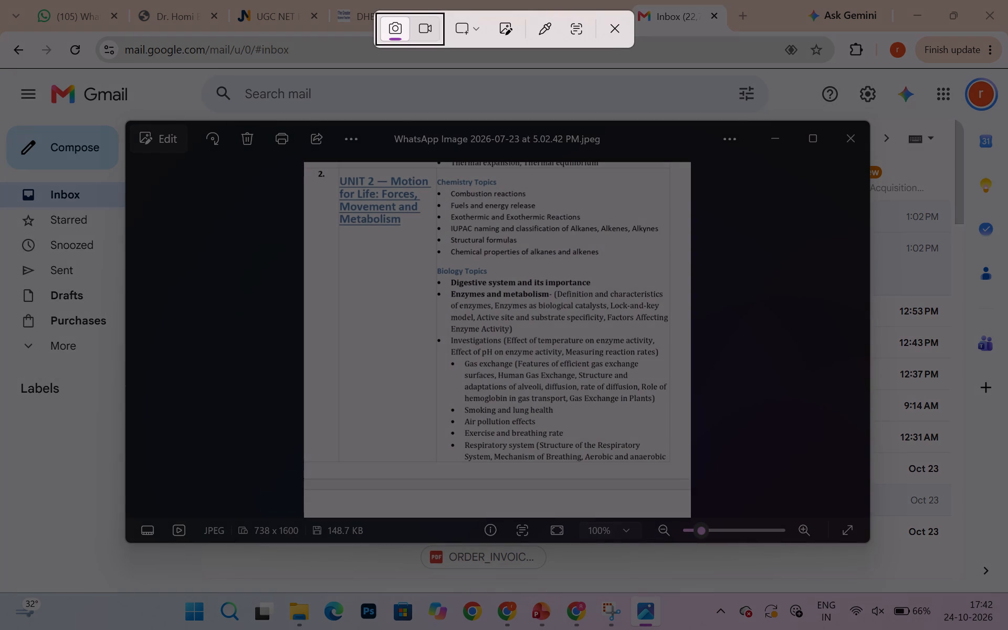
pyautogui.moveTo(434, 176); pyautogui.dragTo(578, 215)
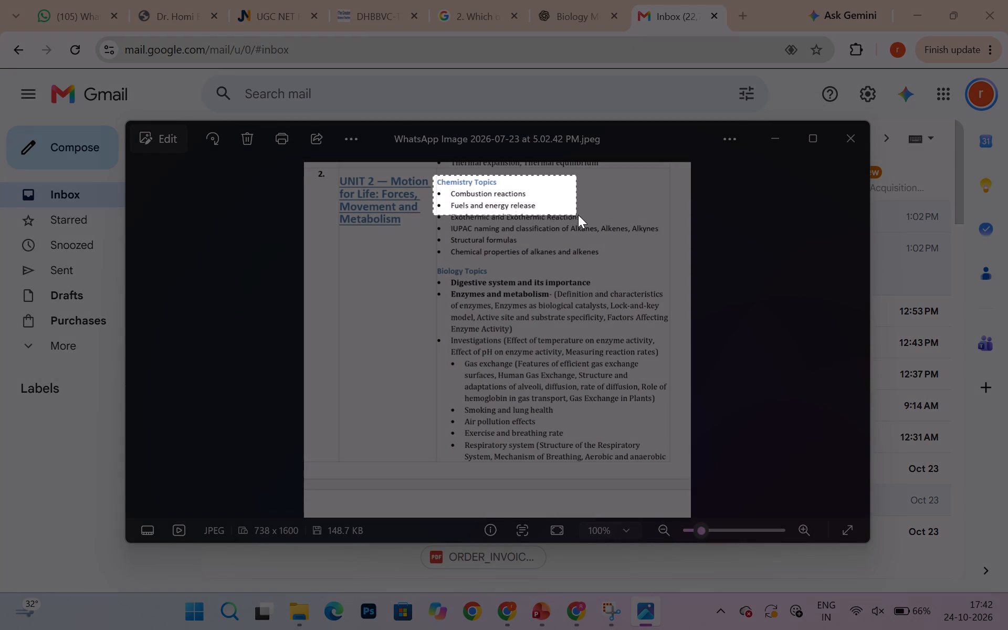
pyautogui.moveTo(578, 215); pyautogui.dragTo(587, 222)
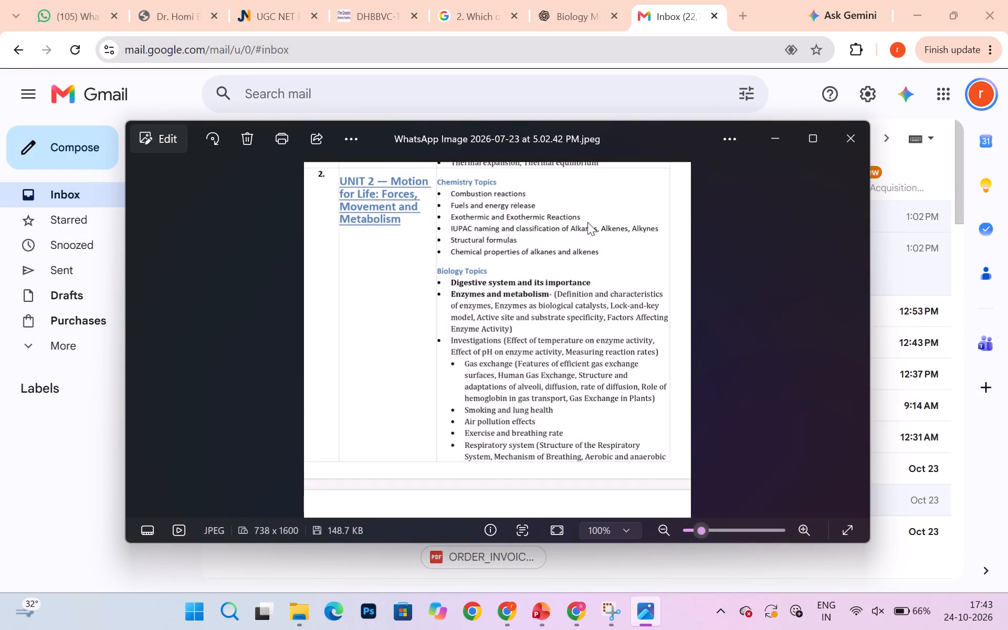
pyautogui.click(777, 369)
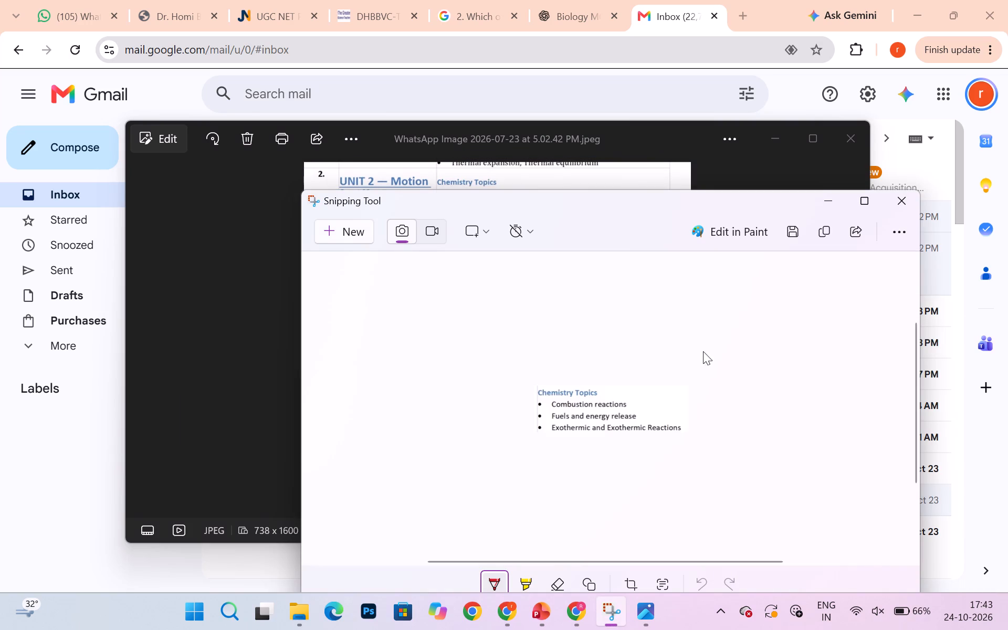
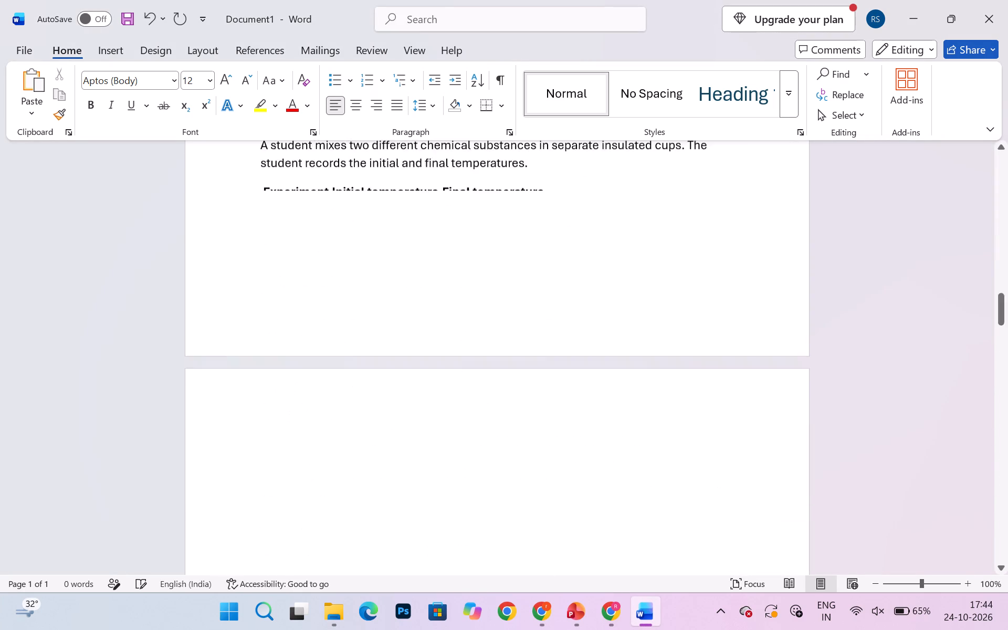
pyautogui.scroll(7, 333, 217)
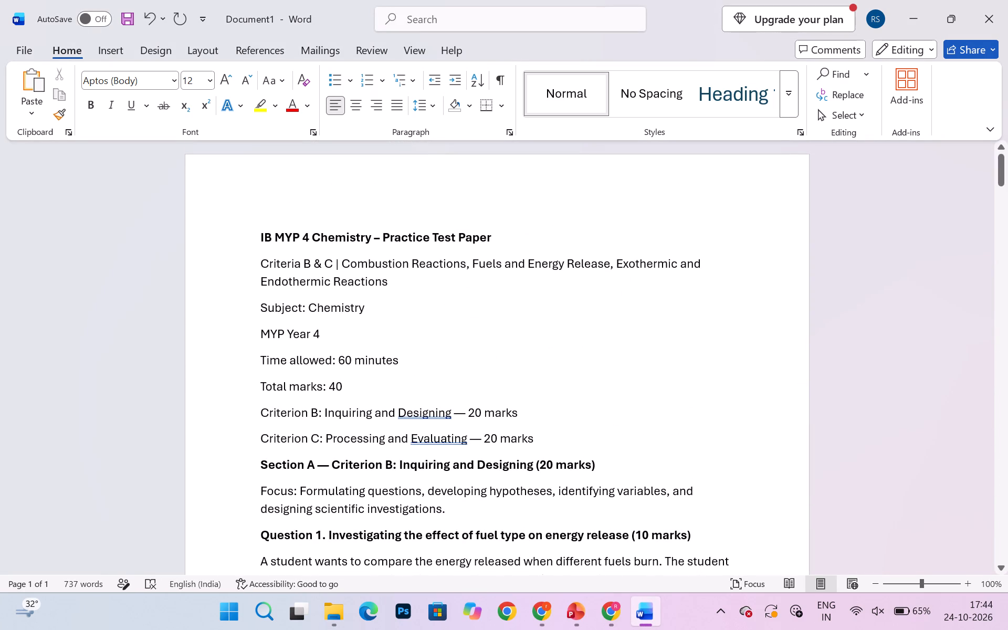
pyautogui.moveTo(383, 240); pyautogui.dragTo(238, 225)
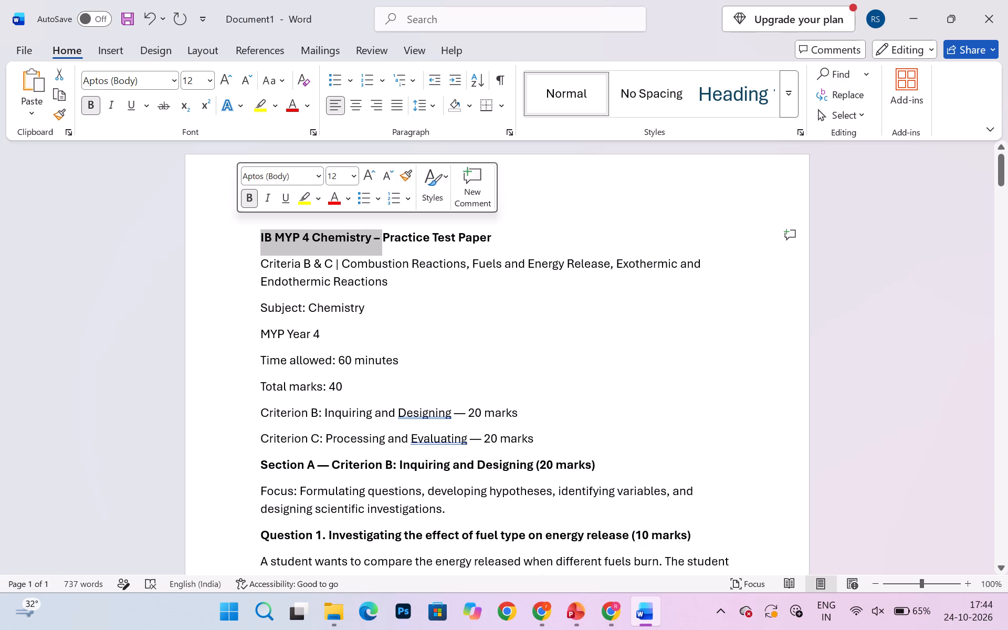
pyautogui.press('BackSpace')
pyautogui.click(355, 104)
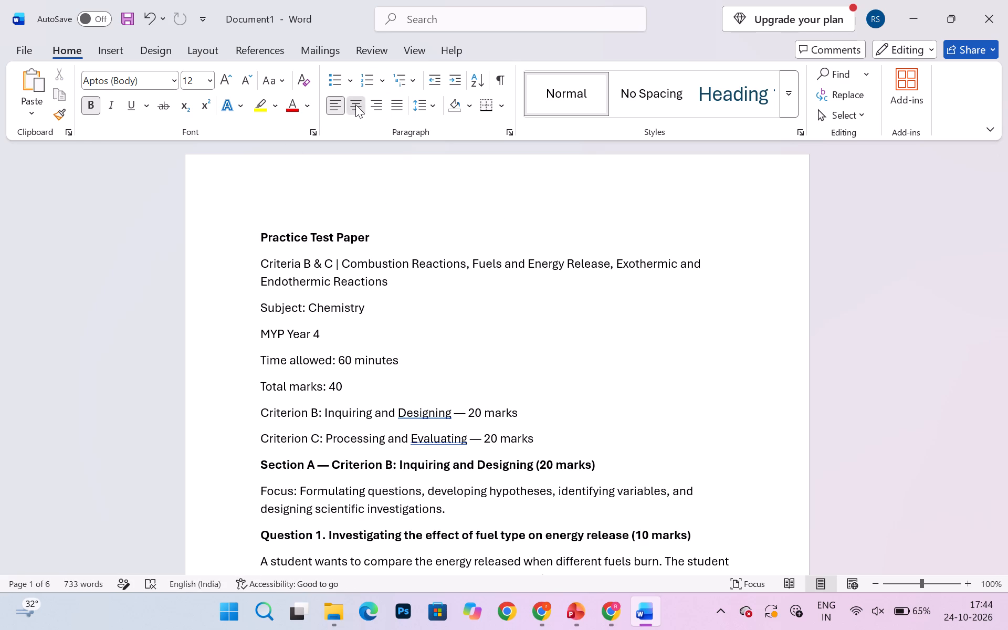
# Remove "Criteria B & C |" from the start of the topics line below the title.
pyautogui.moveTo(264, 264); pyautogui.dragTo(269, 262)
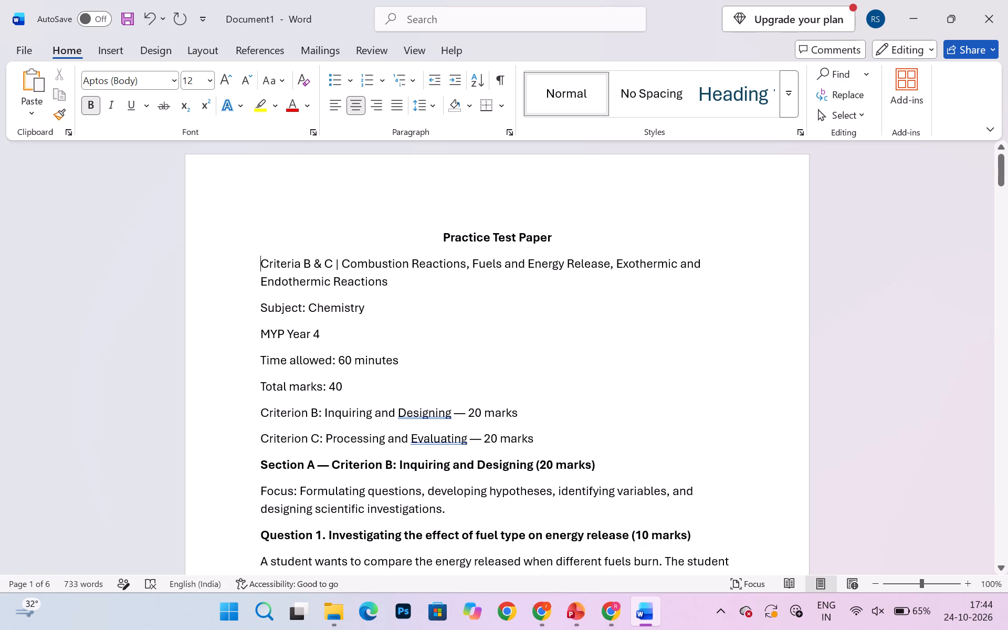
pyautogui.moveTo(269, 262); pyautogui.dragTo(341, 257)
pyautogui.press('BackSpace')
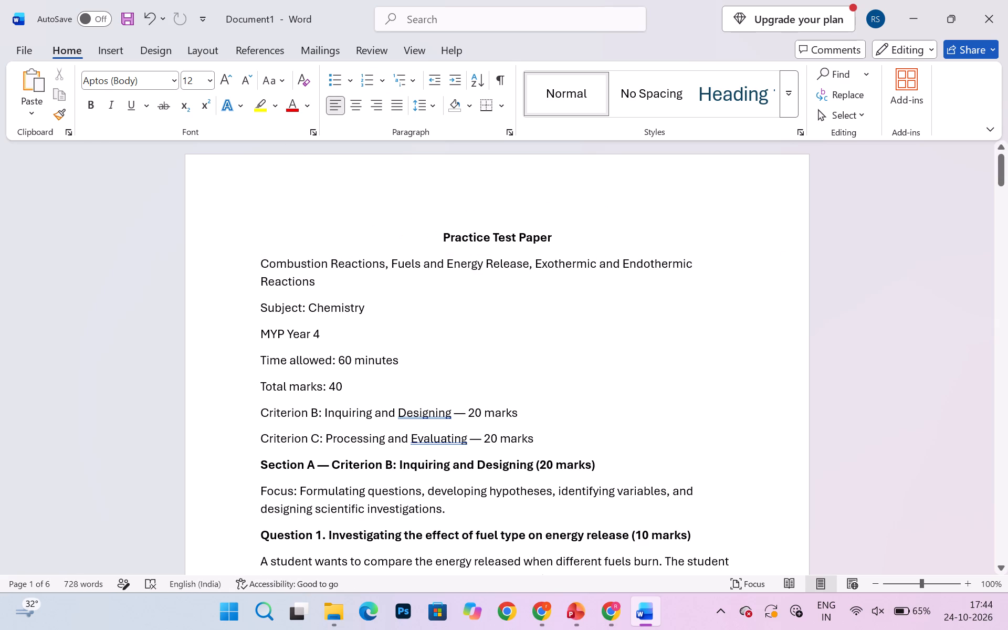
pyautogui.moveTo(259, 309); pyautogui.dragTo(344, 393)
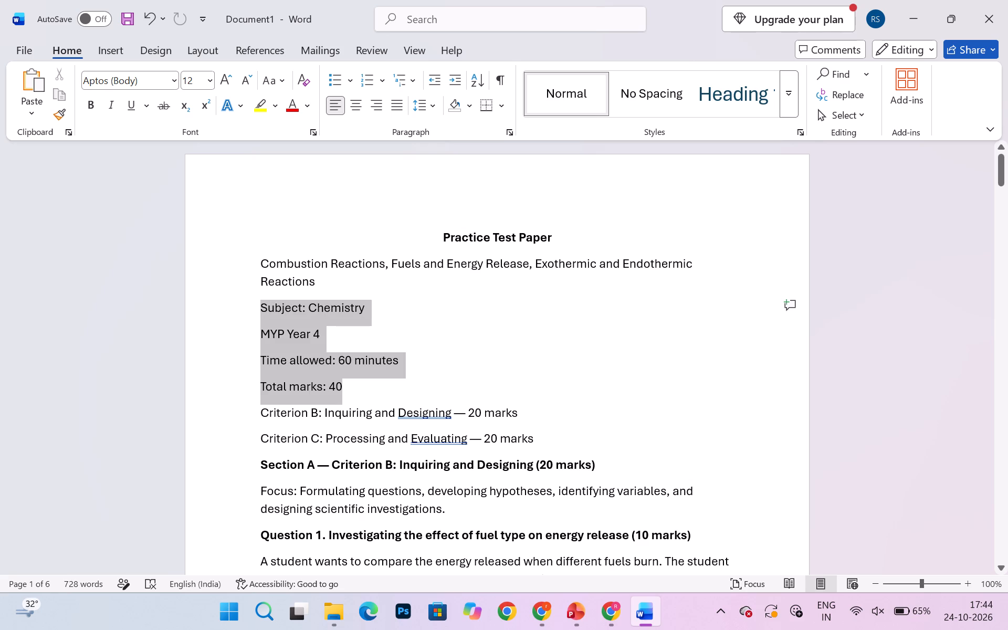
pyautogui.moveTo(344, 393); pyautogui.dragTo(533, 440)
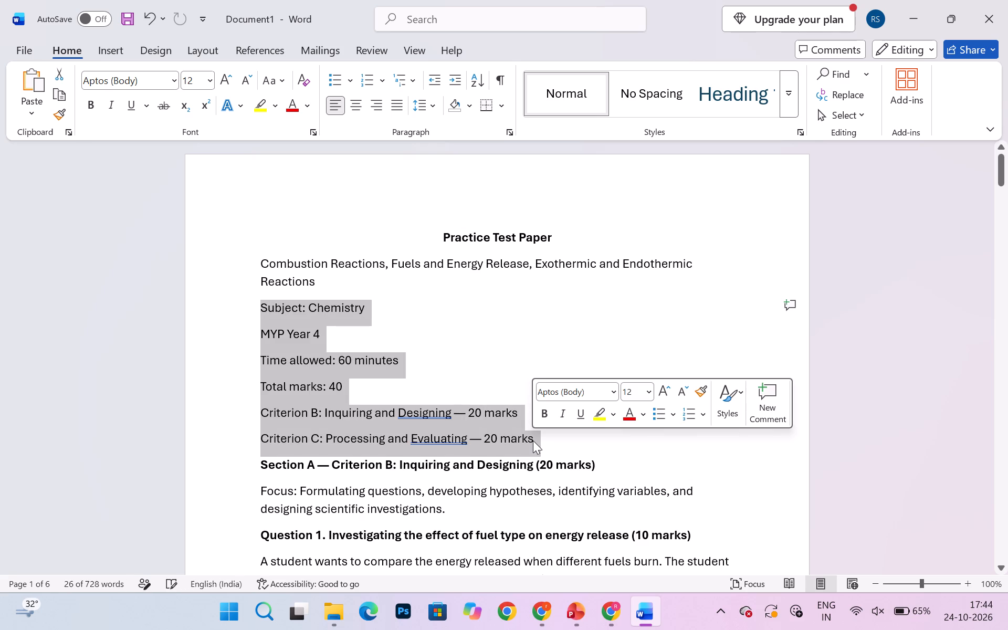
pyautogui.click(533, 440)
# Delete the Section A — Criterion B heading and its Focus paragraph above Question 1.
pyautogui.scroll(-1, 374, 318)
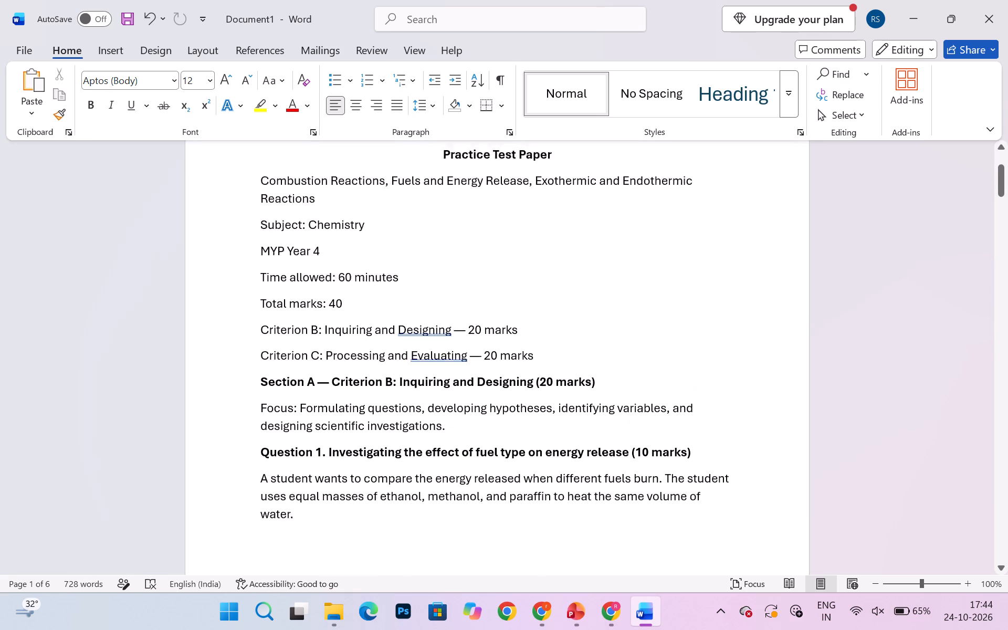
pyautogui.scroll(-1, 374, 318)
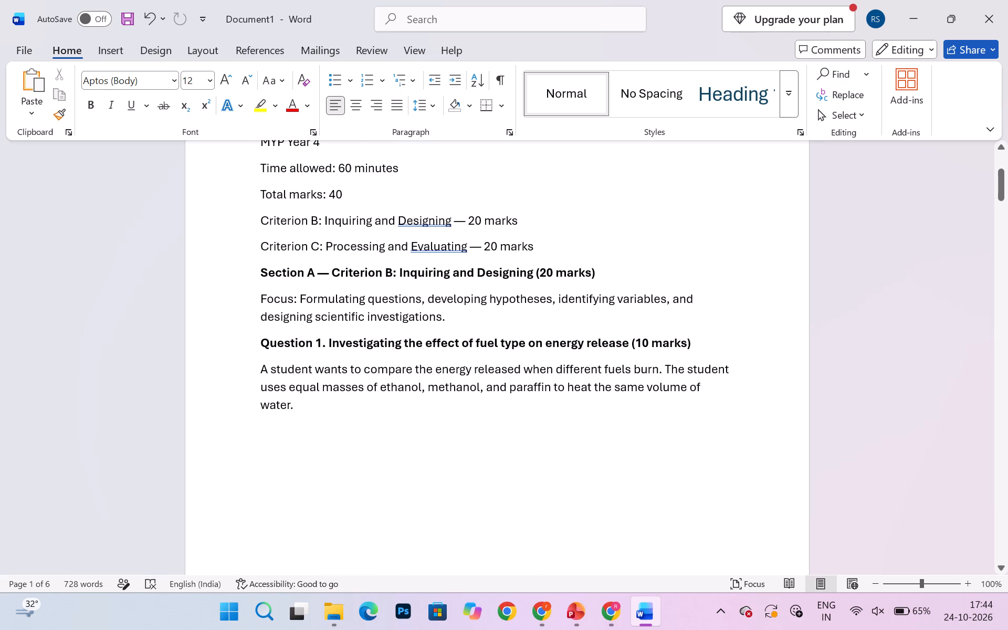
pyautogui.scroll(-1, 508, 325)
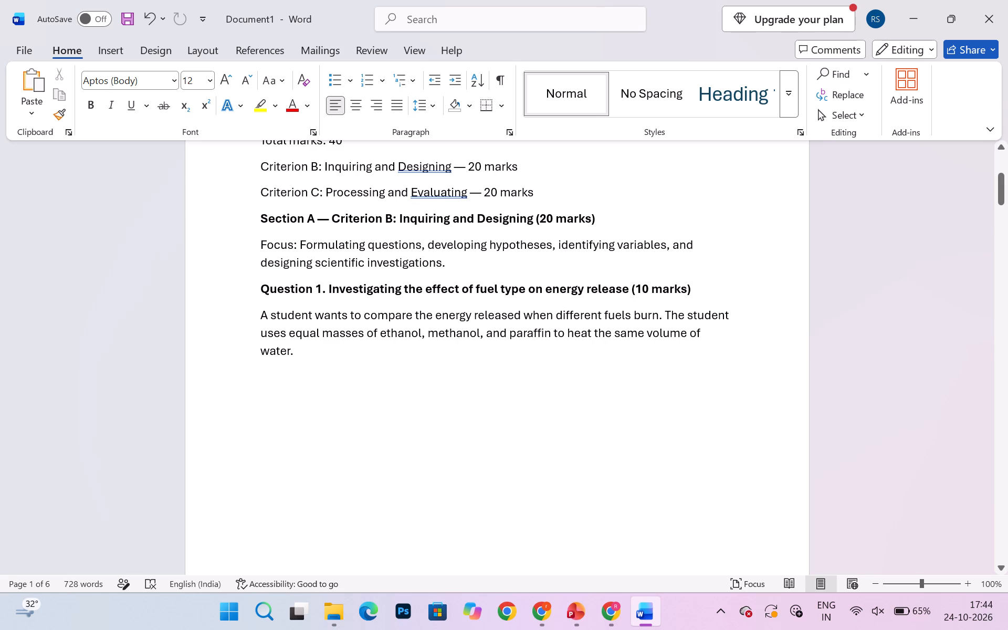
pyautogui.moveTo(259, 213); pyautogui.dragTo(414, 254)
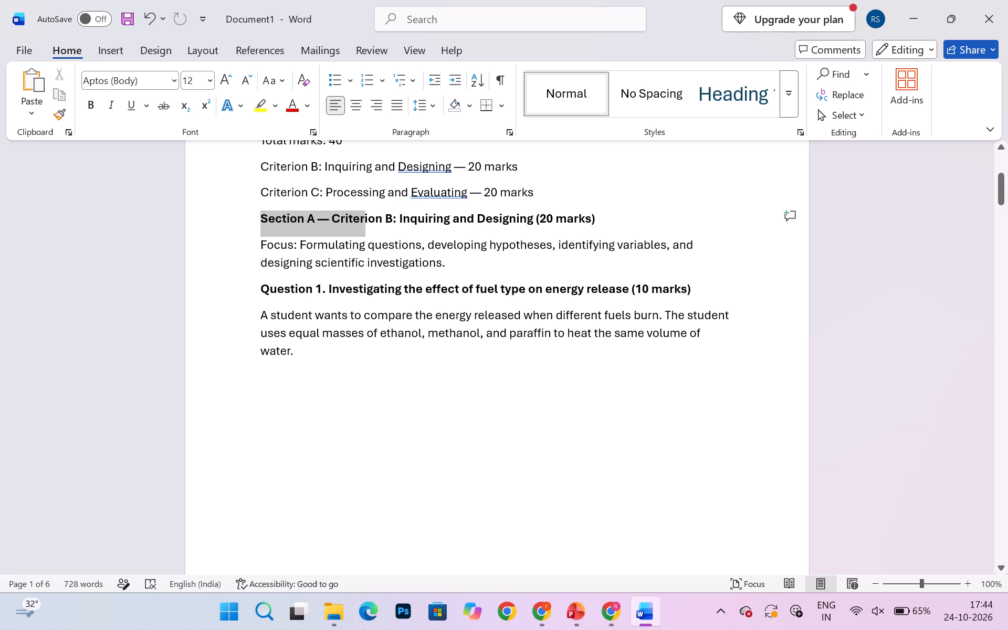
pyautogui.moveTo(414, 254); pyautogui.dragTo(445, 260)
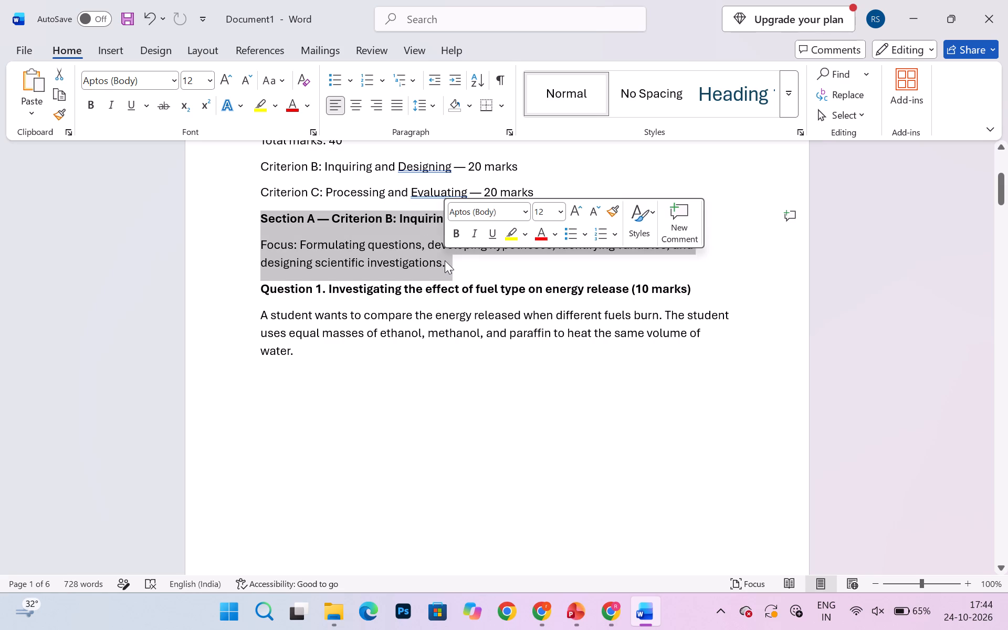
pyautogui.press('BackSpace')
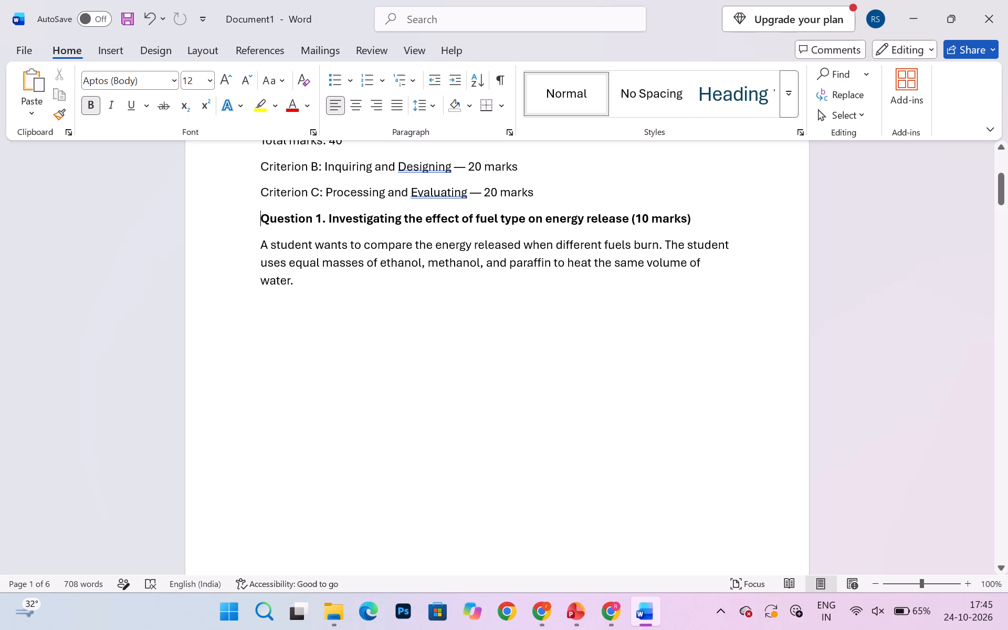
# Shrink the first spirit burner picture under Question 1 proportionally to about two thirds of its size.
pyautogui.scroll(-1, 538, 260)
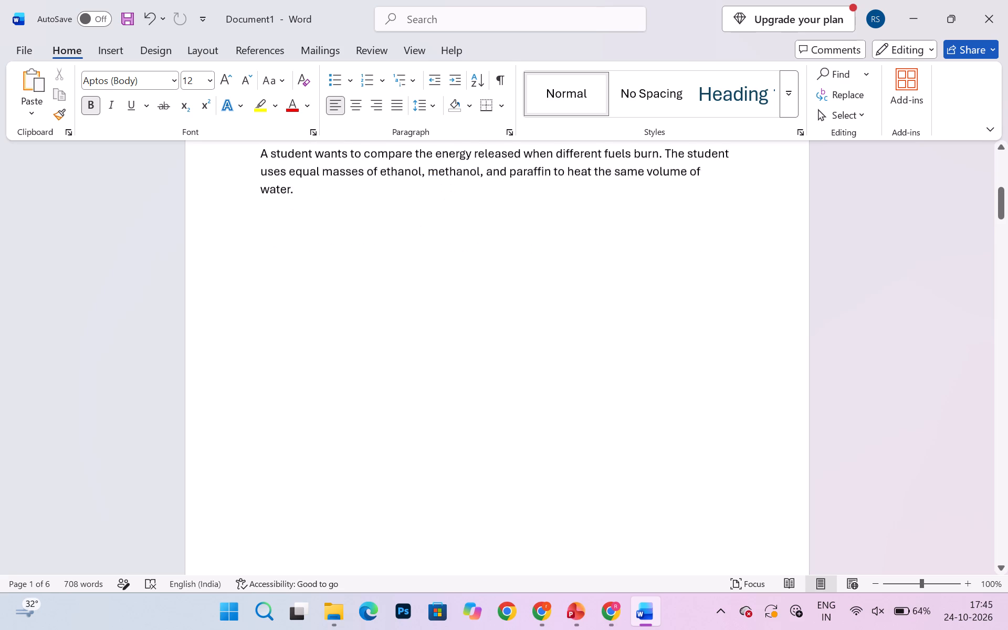
pyautogui.scroll(-3, 538, 260)
pyautogui.click(538, 260)
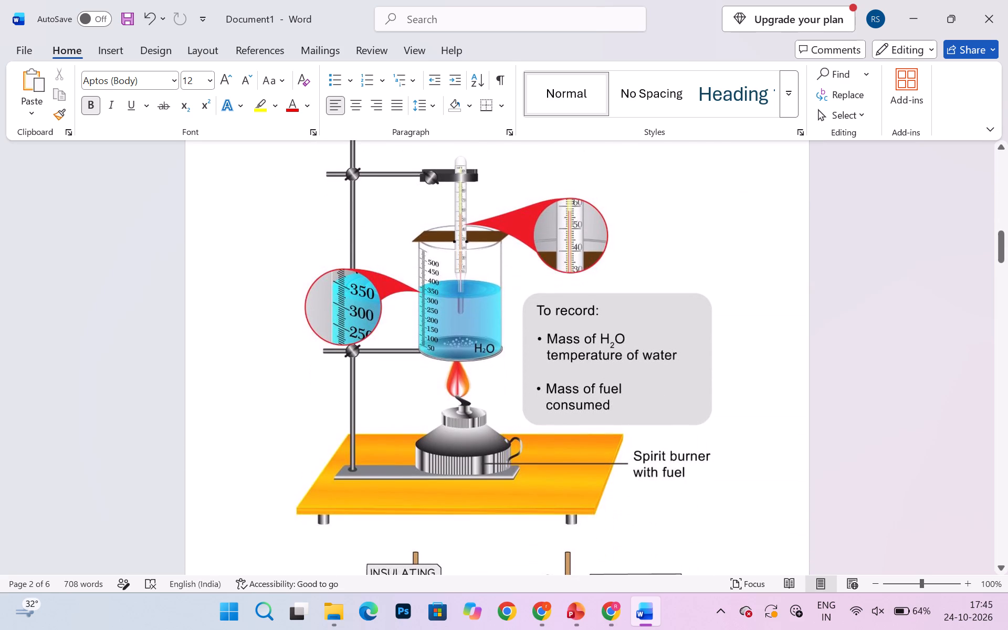
pyautogui.scroll(1, 538, 260)
pyautogui.moveTo(261, 257); pyautogui.dragTo(267, 260)
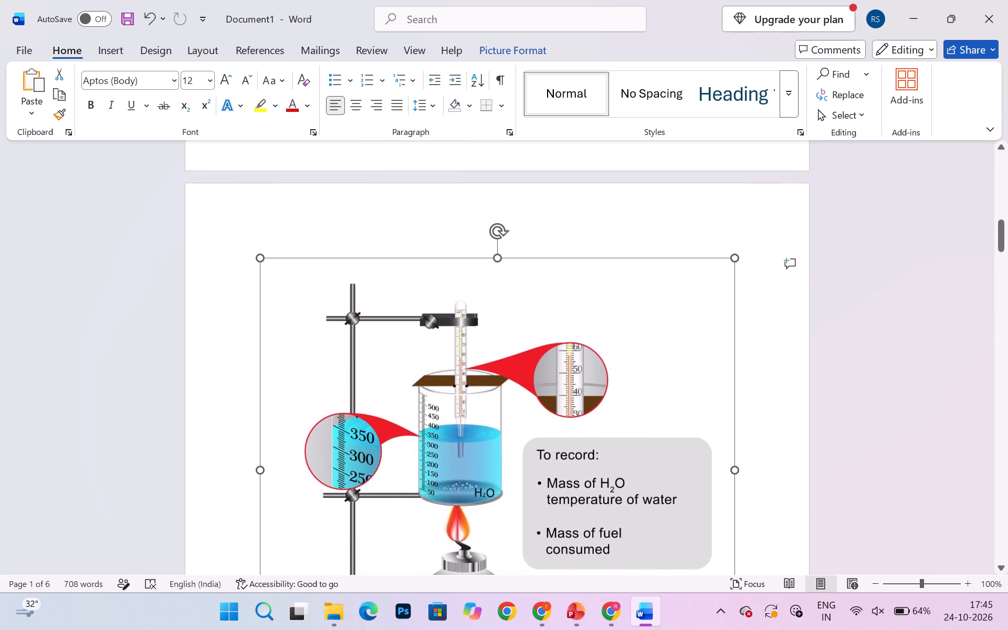
pyautogui.moveTo(267, 260); pyautogui.dragTo(433, 416)
pyautogui.scroll(-3, 433, 416)
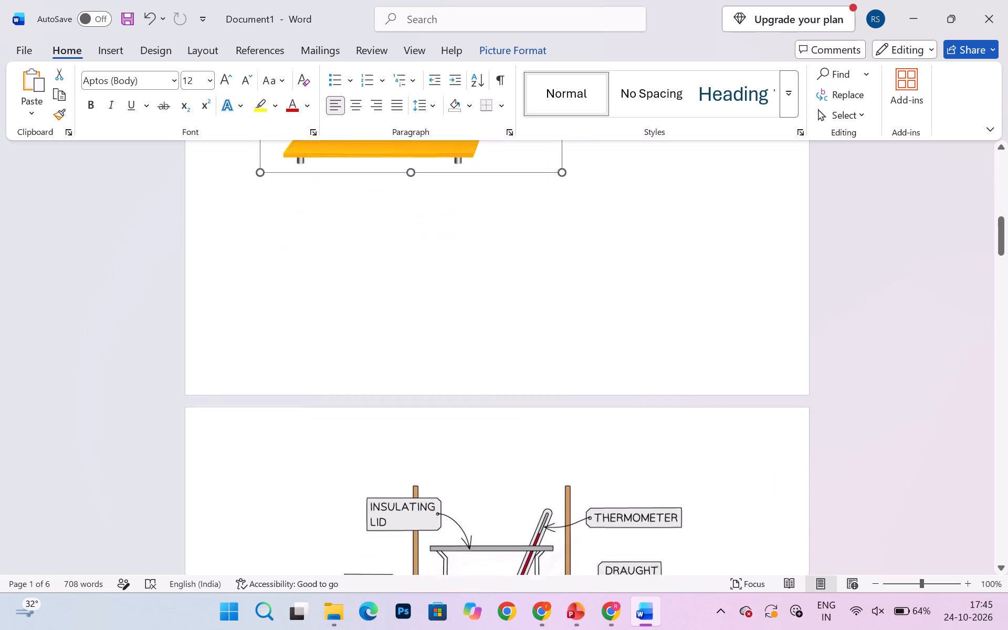
pyautogui.scroll(-3, 433, 416)
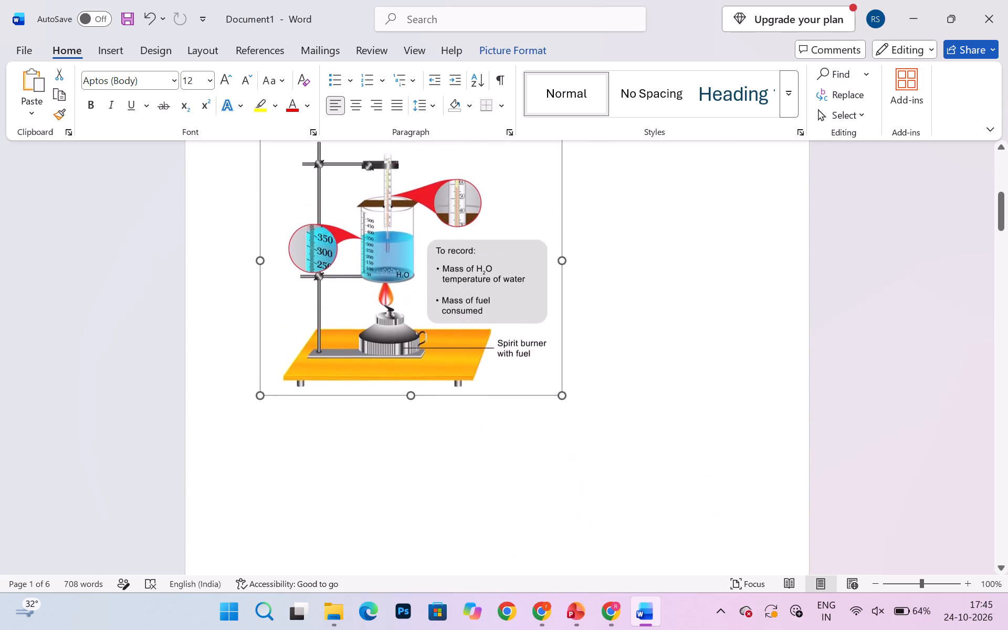
# Delete the copper can and tripod spirit burner diagrams that follow the first apparatus picture under Question 1.
pyautogui.click(468, 369)
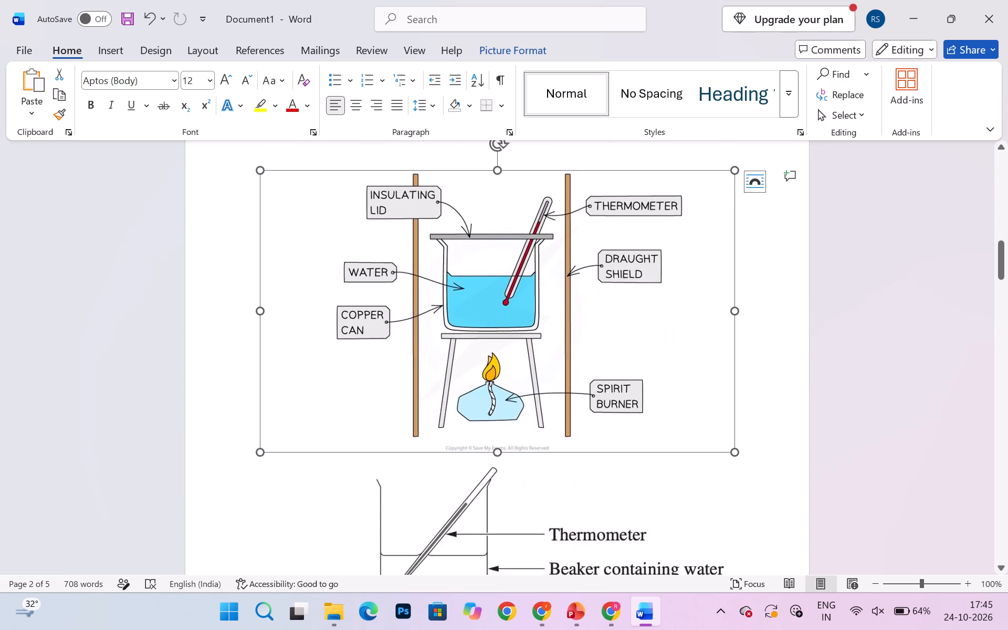
pyautogui.press('BackSpace')
pyautogui.scroll(-2, 468, 369)
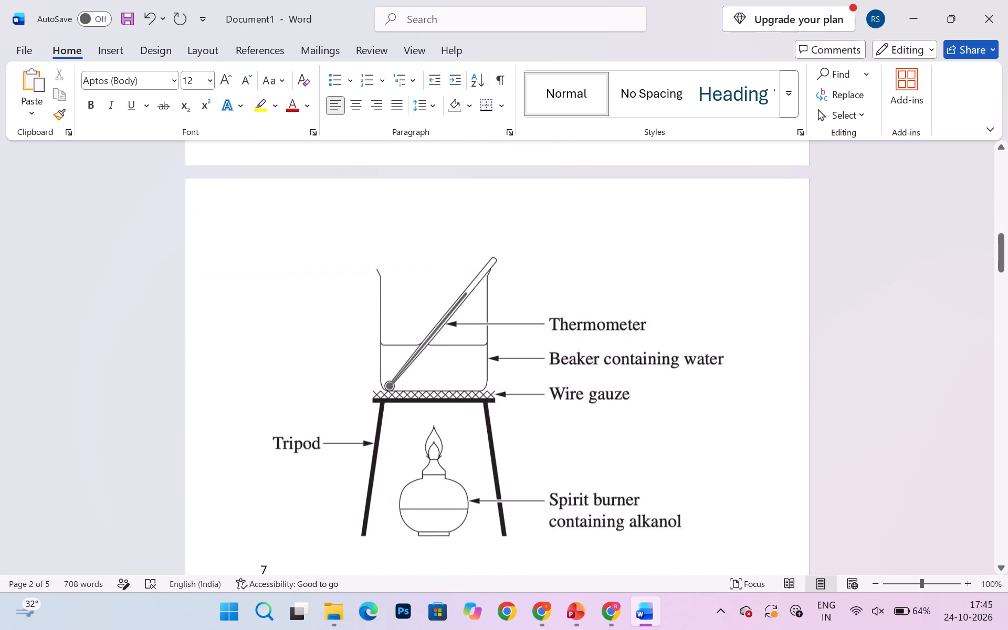
pyautogui.click(468, 369)
pyautogui.scroll(3, 468, 369)
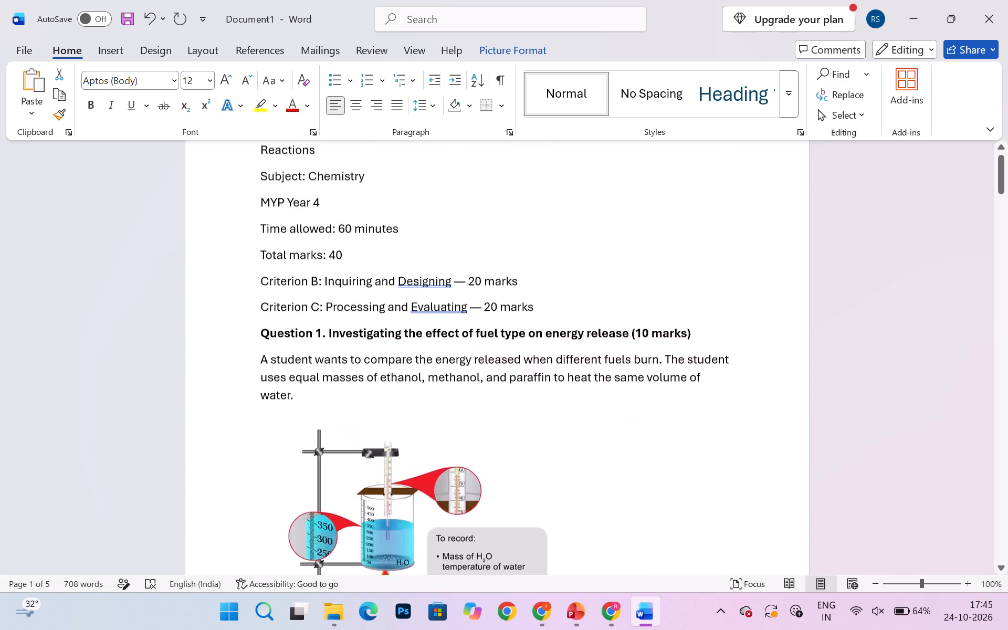
pyautogui.scroll(1, 468, 369)
pyautogui.scroll(-4, 468, 369)
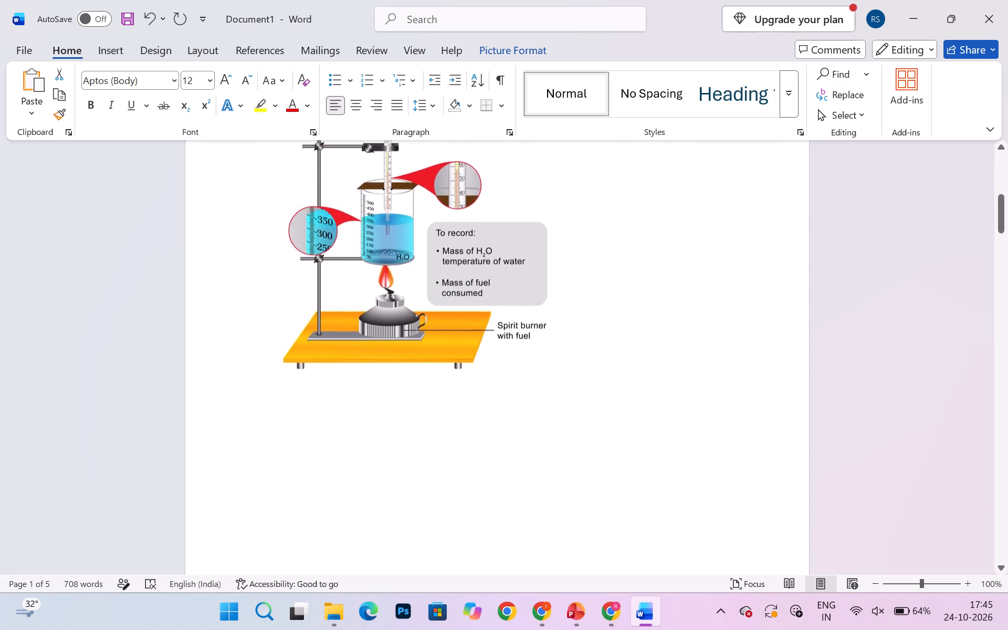
pyautogui.scroll(-3, 468, 369)
pyautogui.click(468, 369)
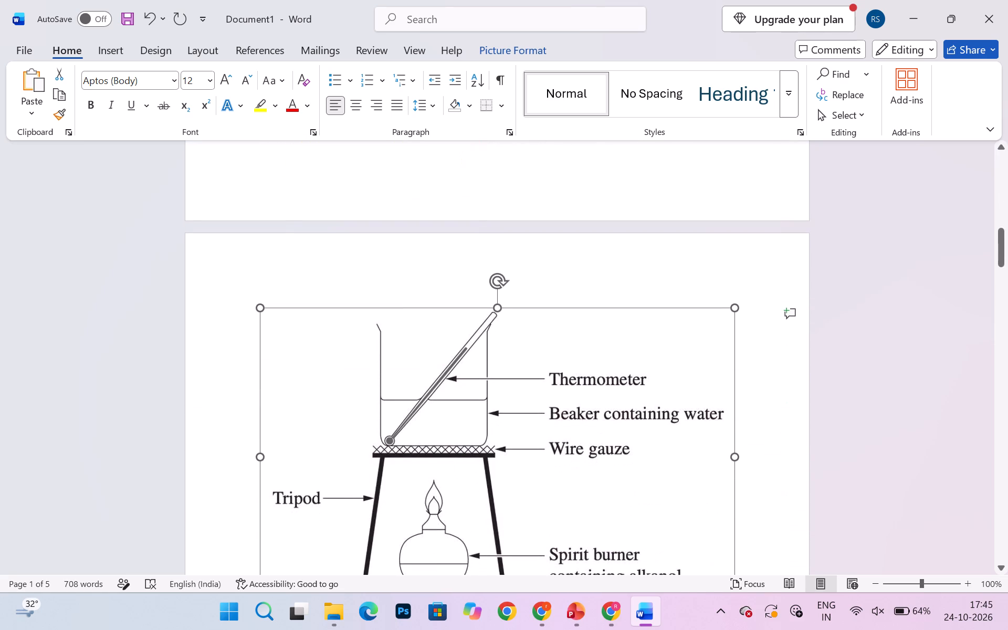
pyautogui.press('BackSpace')
# Delete the stray "7" and the empty paragraphs between the apparatus picture and part a of Question 1.
pyautogui.scroll(1, 468, 369)
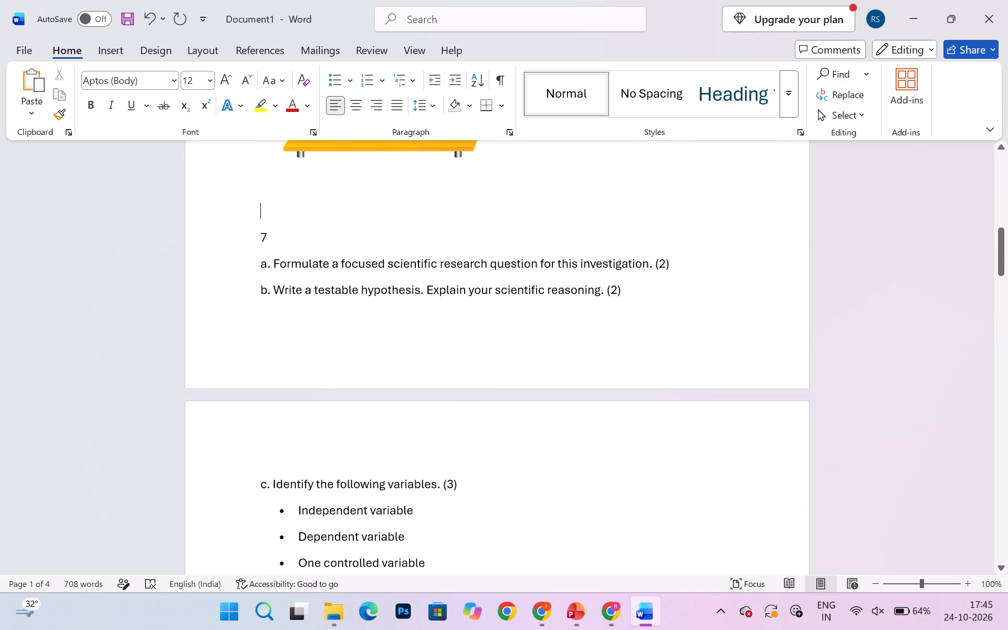
pyautogui.moveTo(288, 235); pyautogui.dragTo(241, 188)
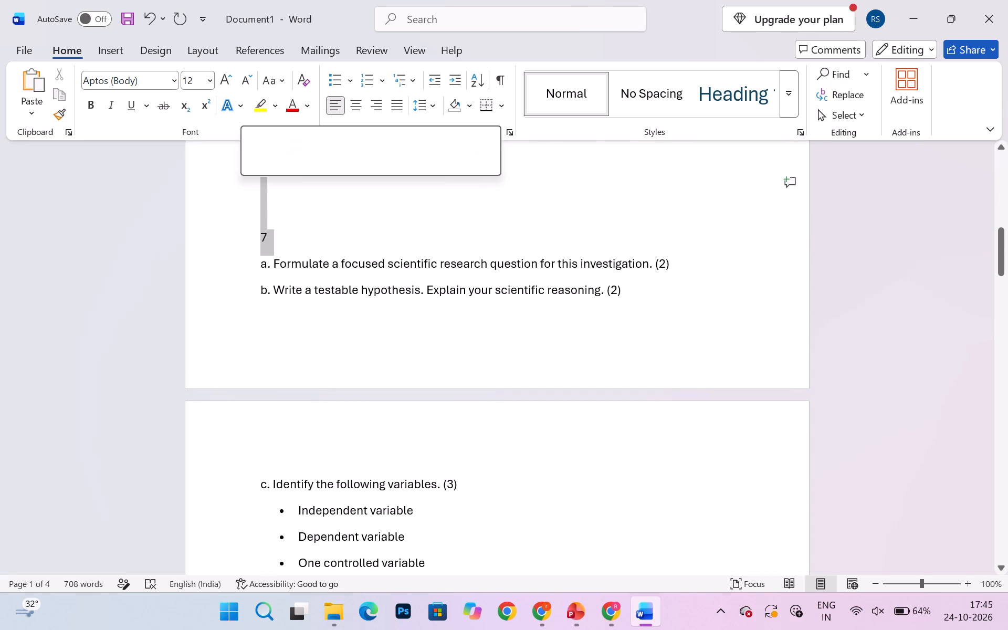
pyautogui.press('BackSpace')
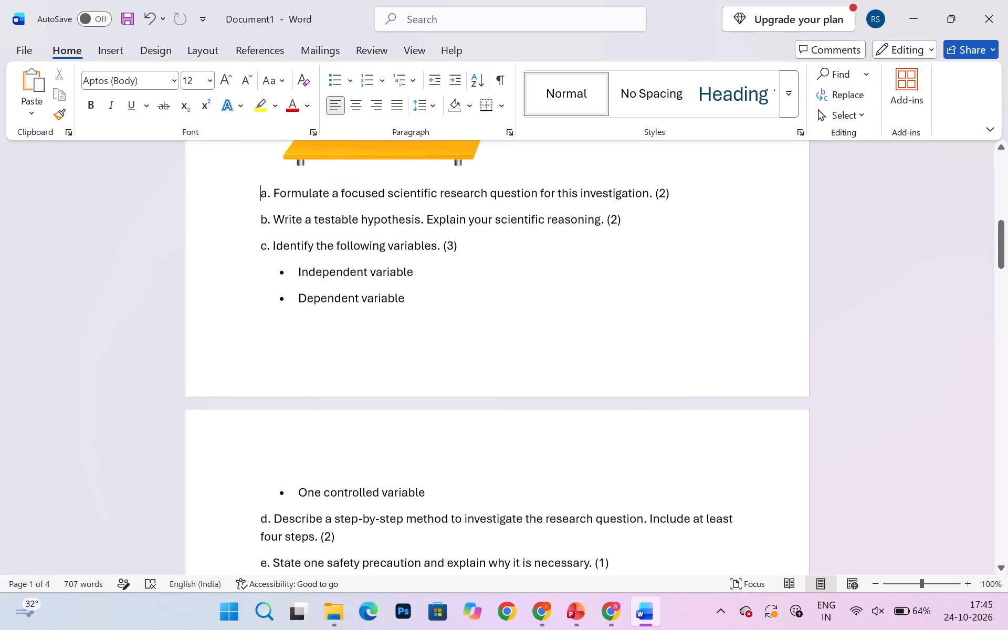
# Apply the light grid table style to Question 2's experiment temperature table and enlarge the table slightly.
pyautogui.scroll(1, 403, 285)
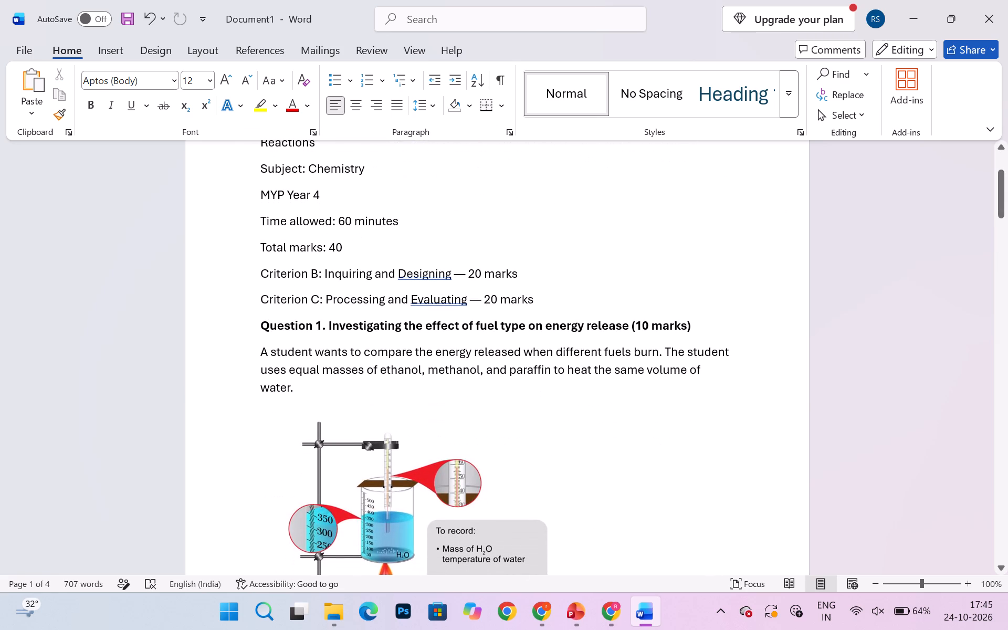
pyautogui.scroll(-2, 403, 285)
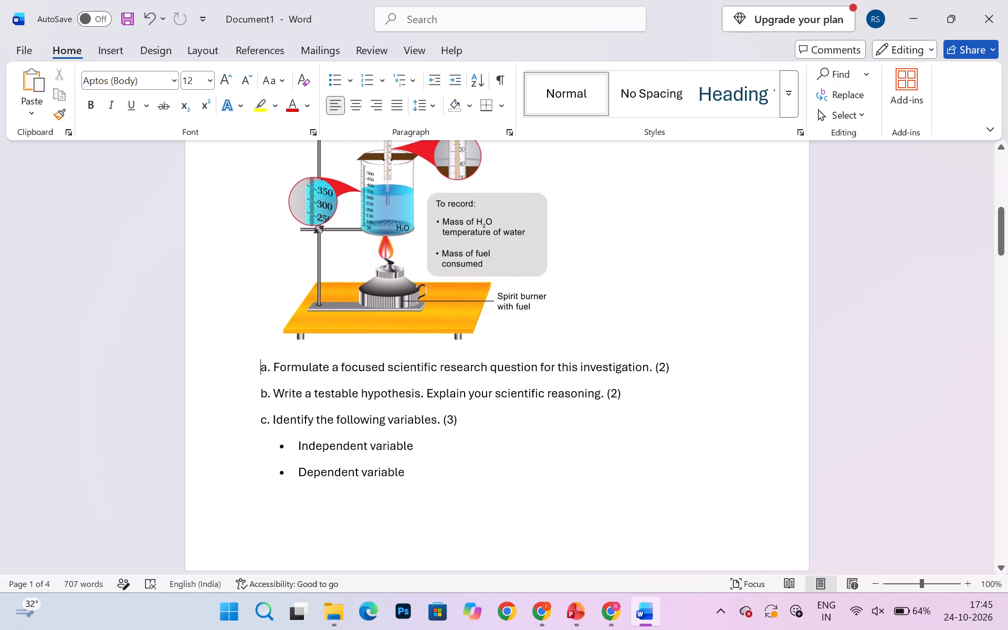
pyautogui.scroll(-3, 403, 285)
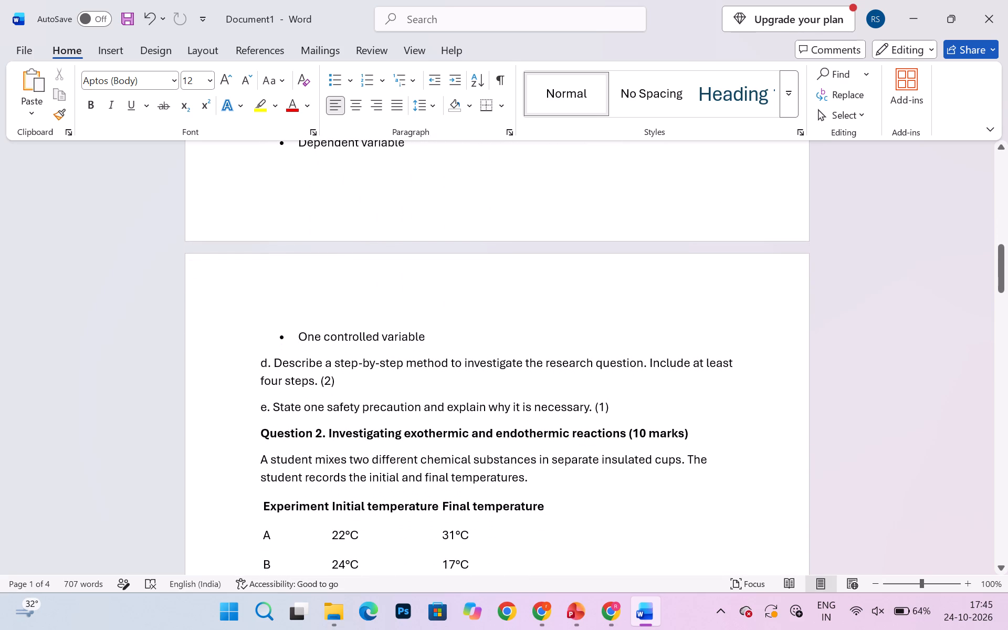
pyautogui.scroll(-2, 403, 285)
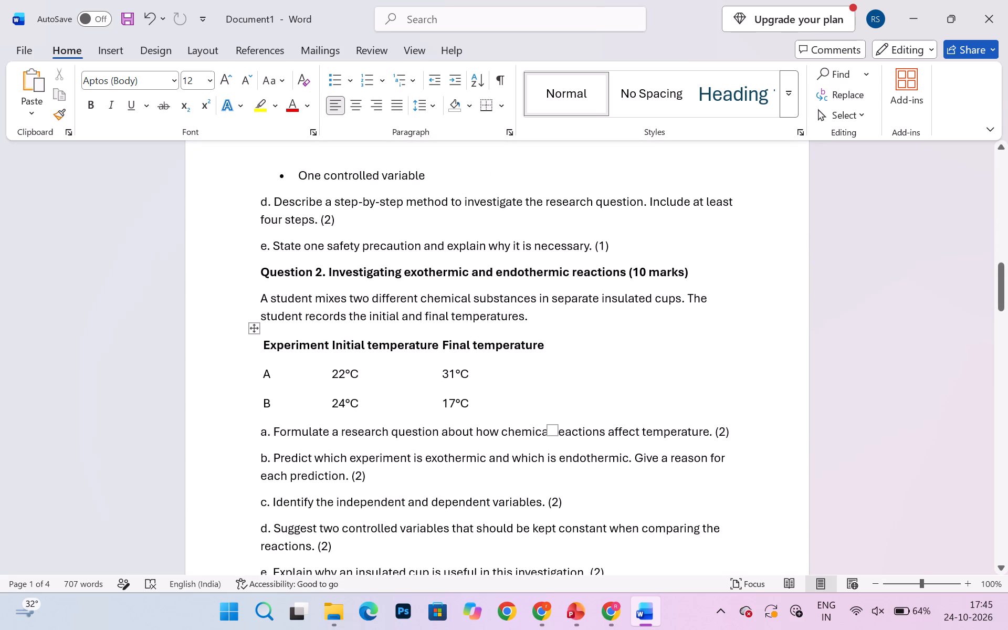
pyautogui.click(373, 344)
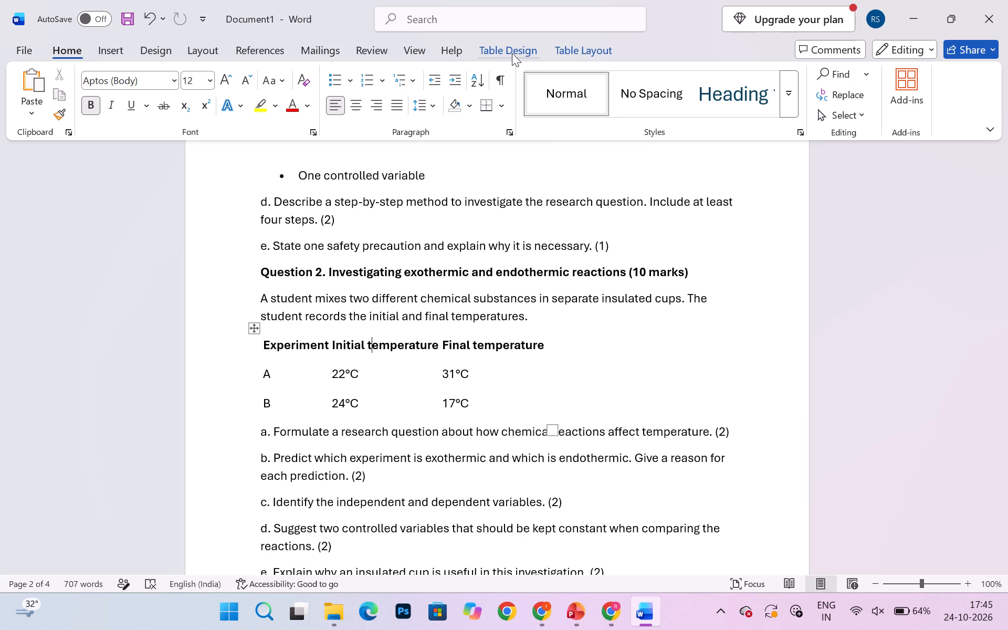
pyautogui.click(512, 53)
pyautogui.click(293, 99)
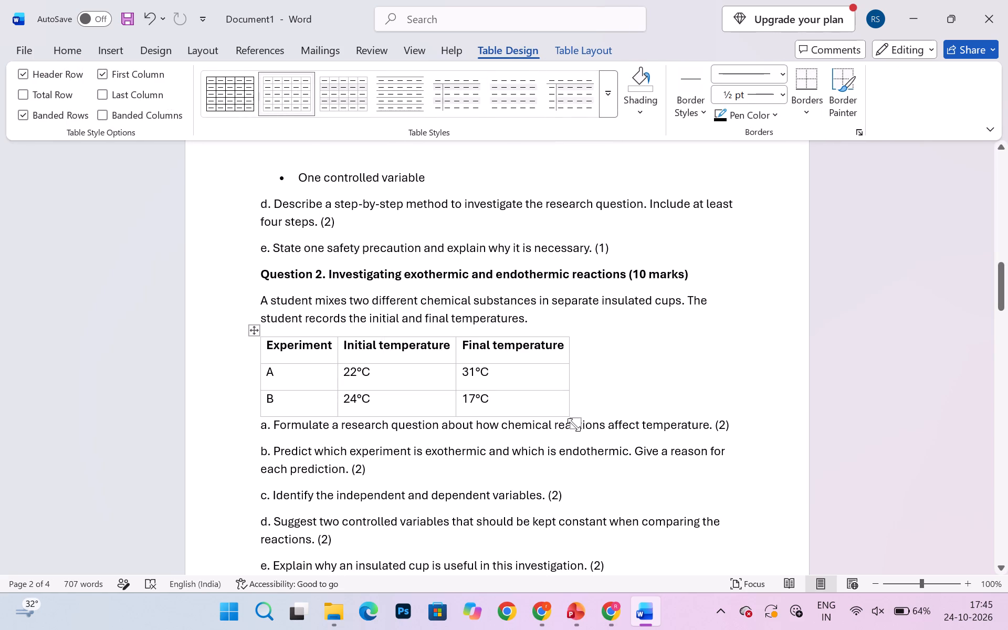
pyautogui.moveTo(574, 425); pyautogui.dragTo(593, 425)
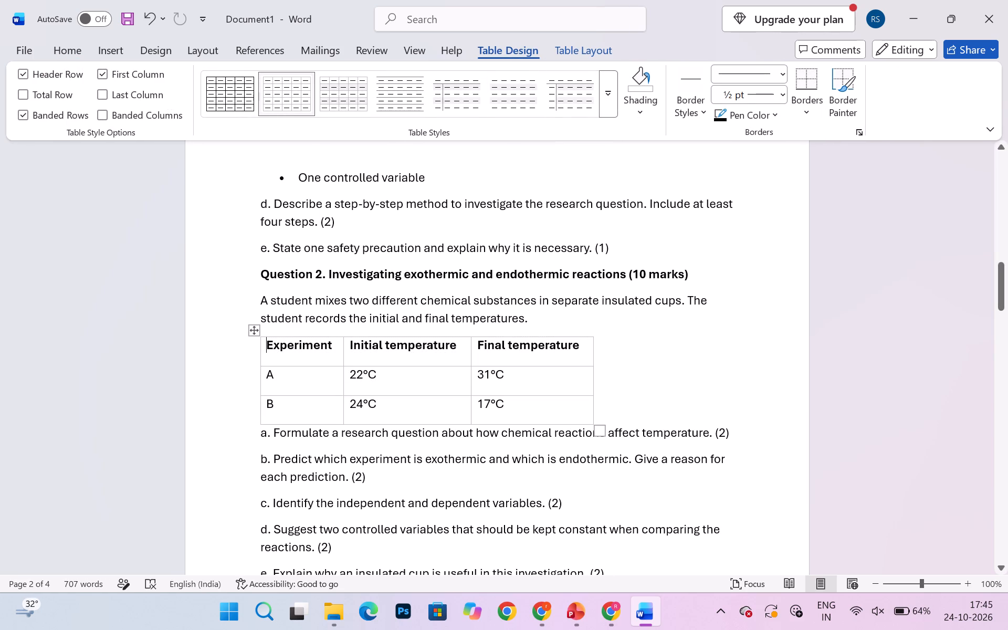
# Insert a blank line between Question 2's temperature table and part a.
pyautogui.click(264, 435)
pyautogui.press('Left')
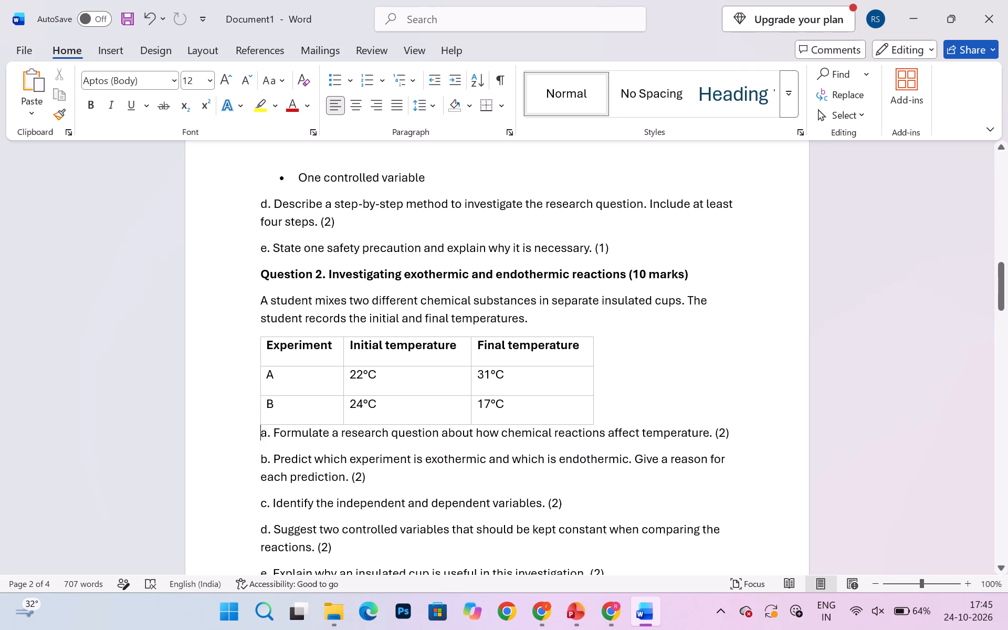
pyautogui.press('Return')
# Delete the "Section B — Criterion C" heading and its Focus paragraph above Question 3.
pyautogui.scroll(-3, 264, 435)
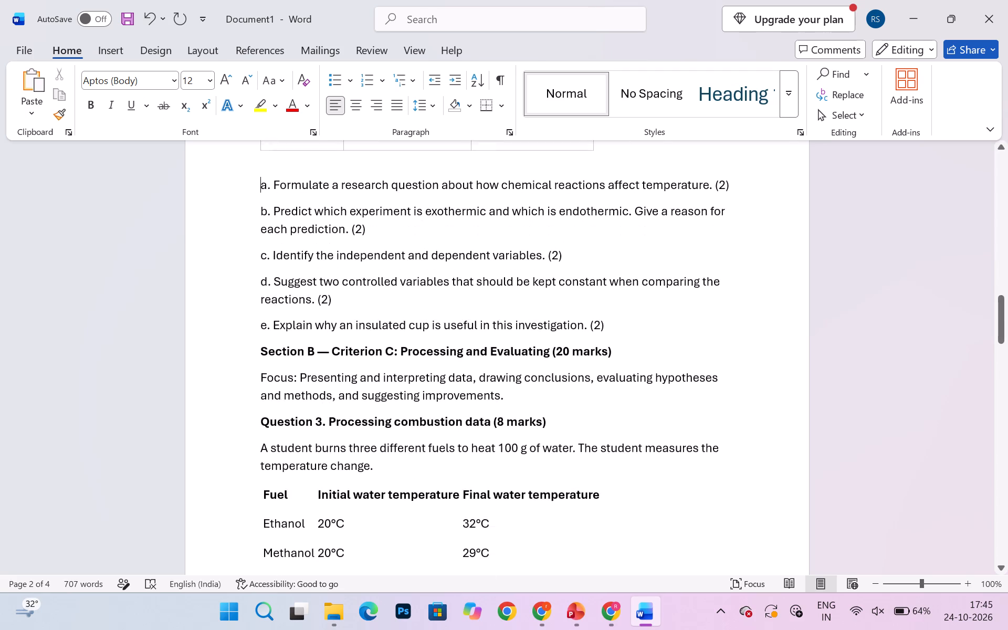
pyautogui.scroll(-1, 264, 435)
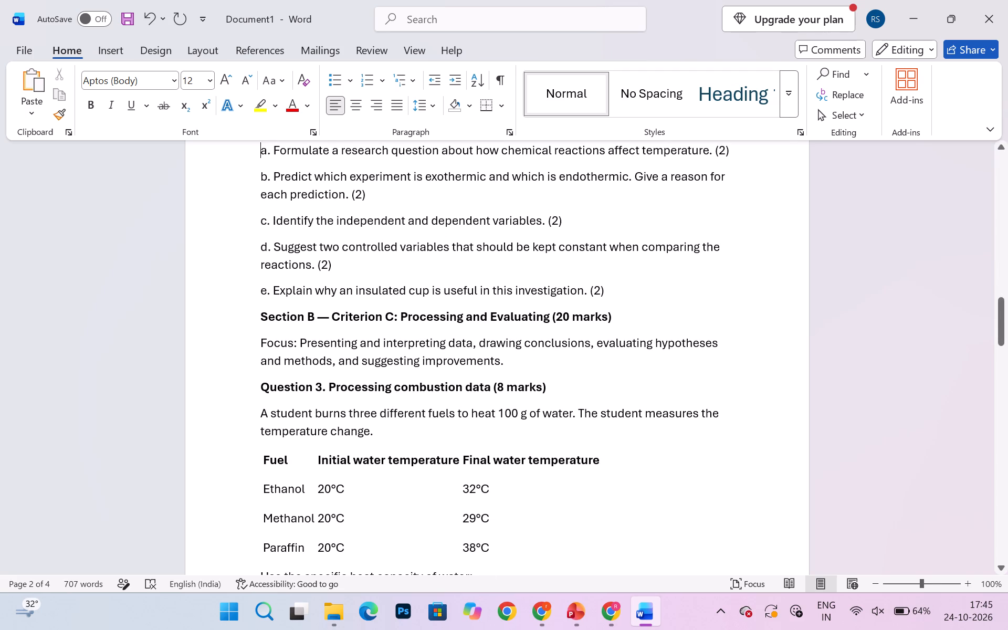
pyautogui.click(259, 317)
pyautogui.moveTo(501, 361); pyautogui.dragTo(246, 307)
pyautogui.click(246, 307)
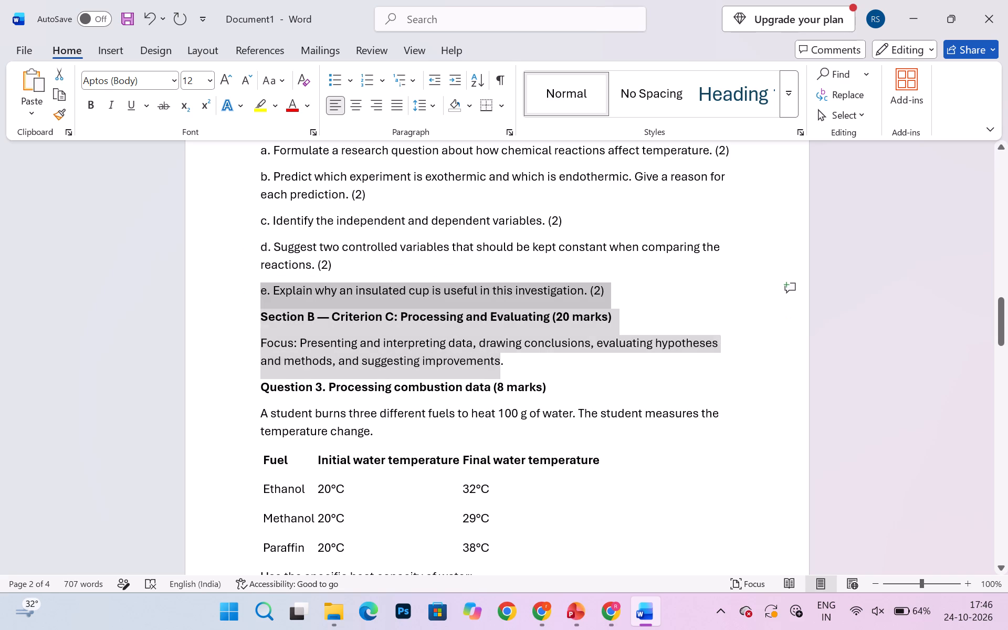
pyautogui.click(260, 314)
pyautogui.moveTo(260, 314); pyautogui.dragTo(442, 332)
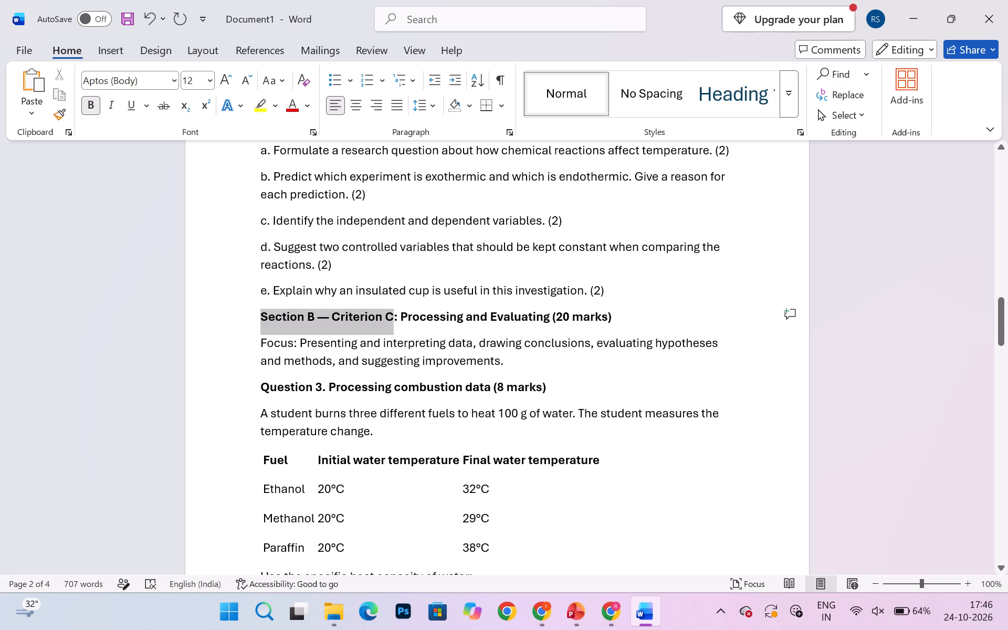
pyautogui.moveTo(442, 332); pyautogui.dragTo(501, 358)
pyautogui.press('BackSpace')
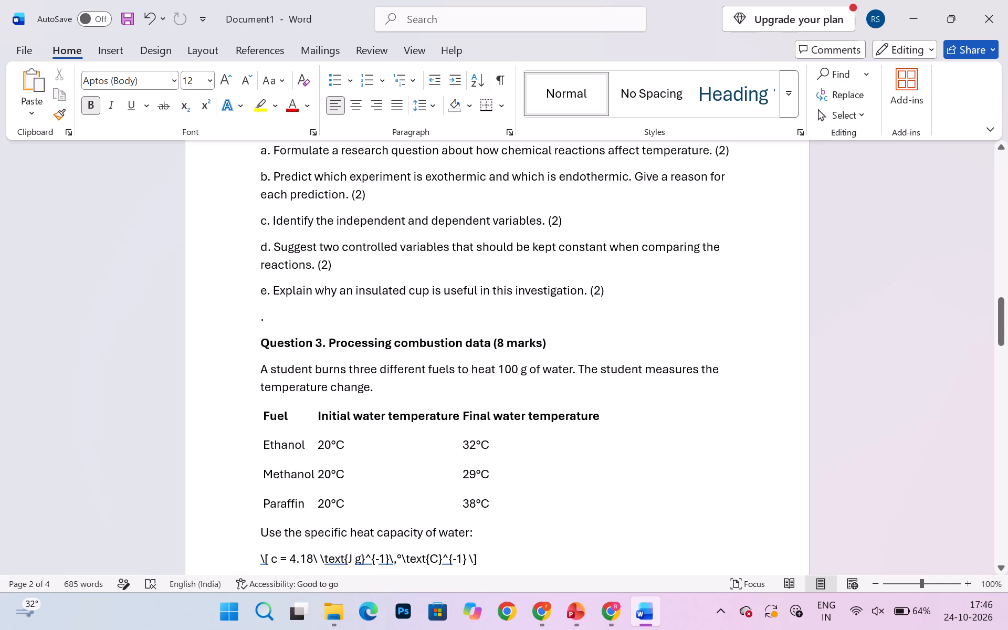
pyautogui.press('Right')
pyautogui.press('BackSpace')
pyautogui.press('BackSpace')
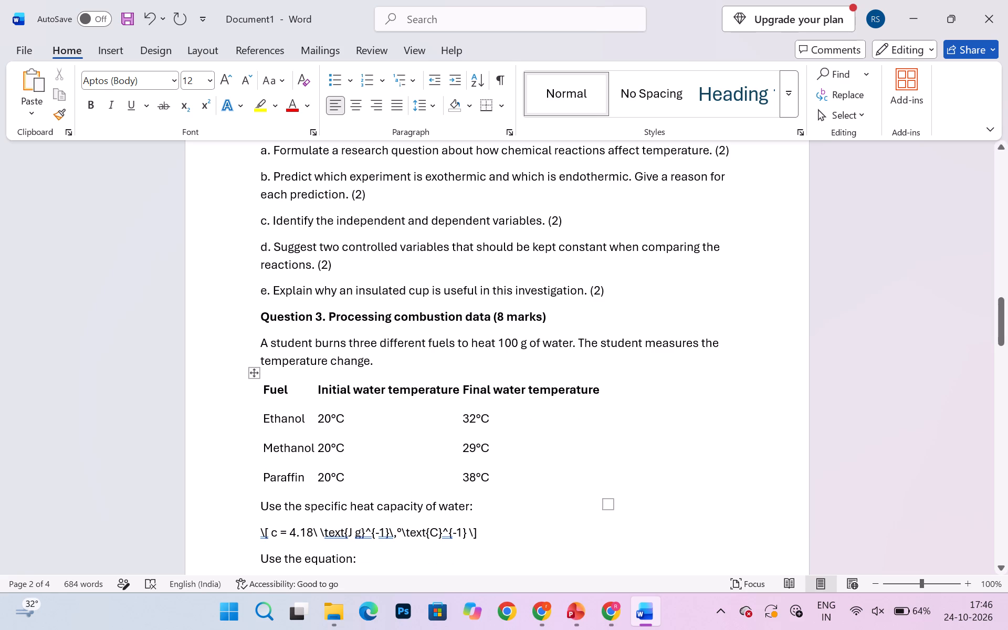
# Apply the light grid table style to Question 3's fuel temperature table and insert a blank line below it.
pyautogui.scroll(-1, 440, 384)
pyautogui.click(440, 384)
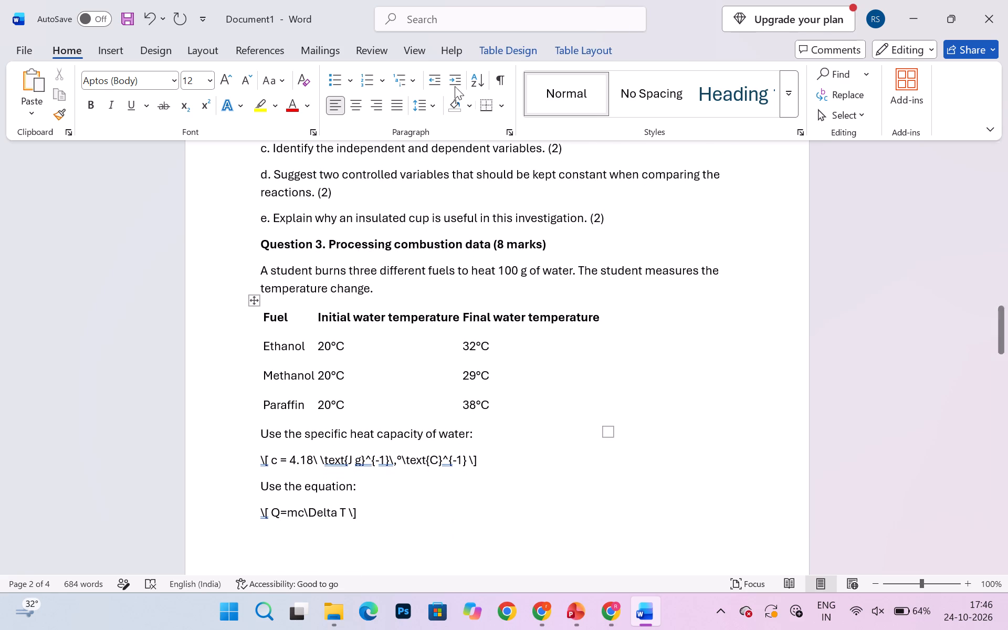
pyautogui.click(487, 44)
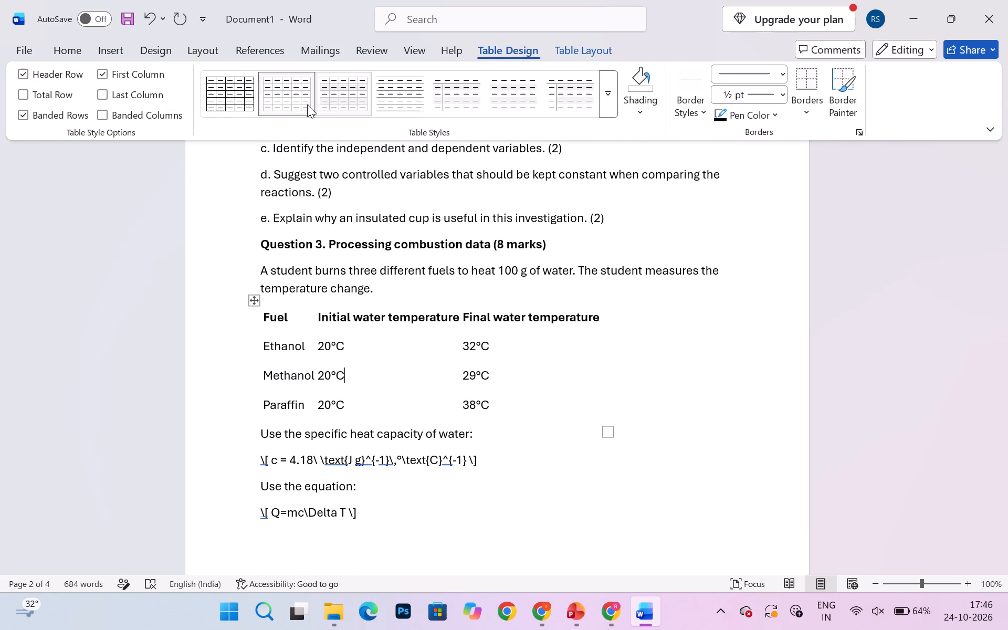
pyautogui.click(274, 97)
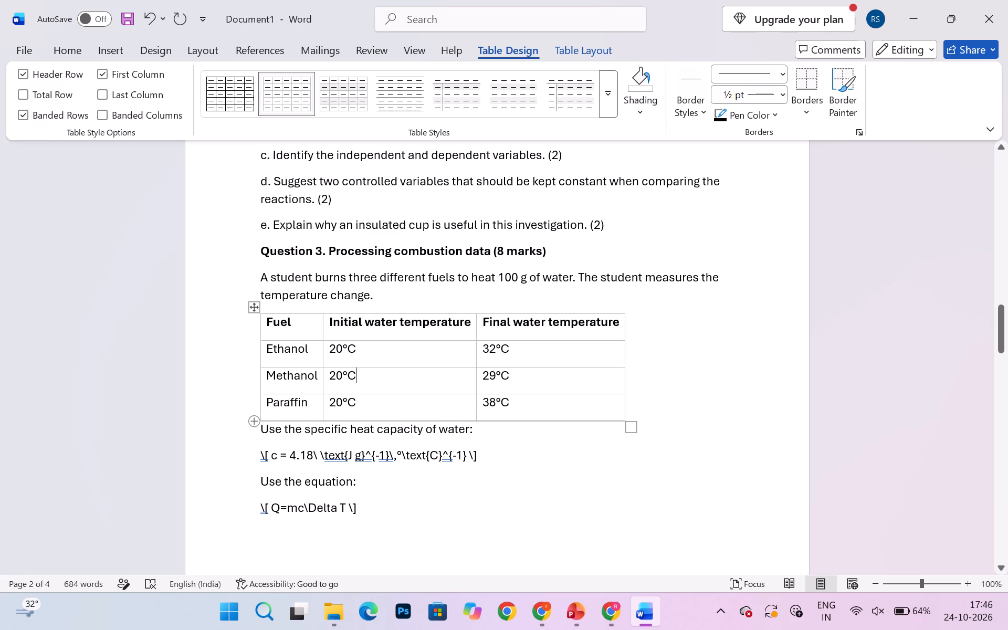
pyautogui.click(260, 432)
pyautogui.press('Return')
# Replace the raw formula code, equation line and "where" paragraph under "Use the specific heat capacity of water:" with a blank line.
pyautogui.scroll(-1, 260, 432)
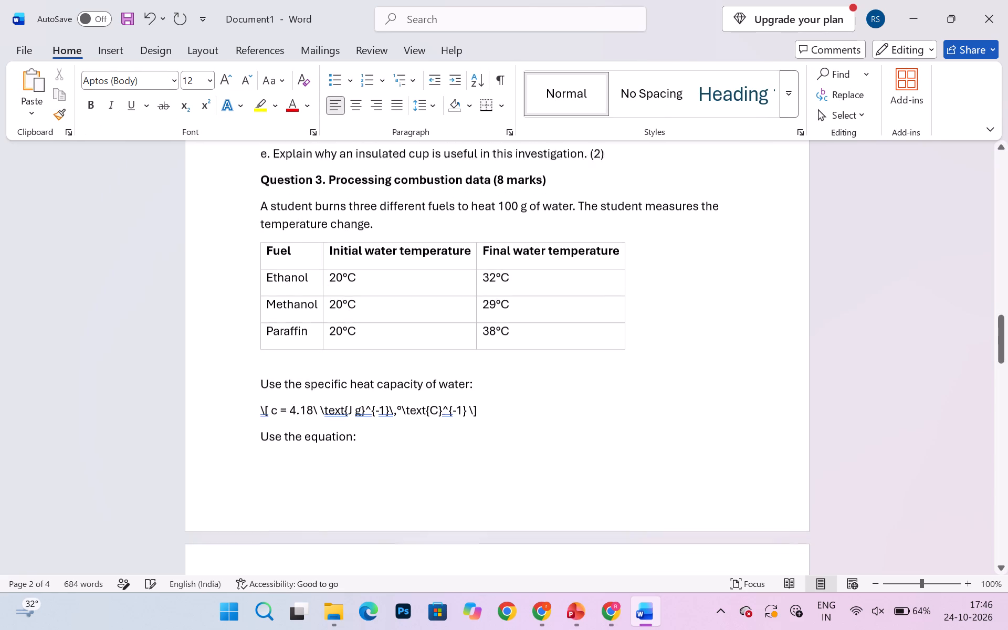
pyautogui.scroll(-1, 260, 432)
pyautogui.moveTo(251, 308); pyautogui.dragTo(259, 320)
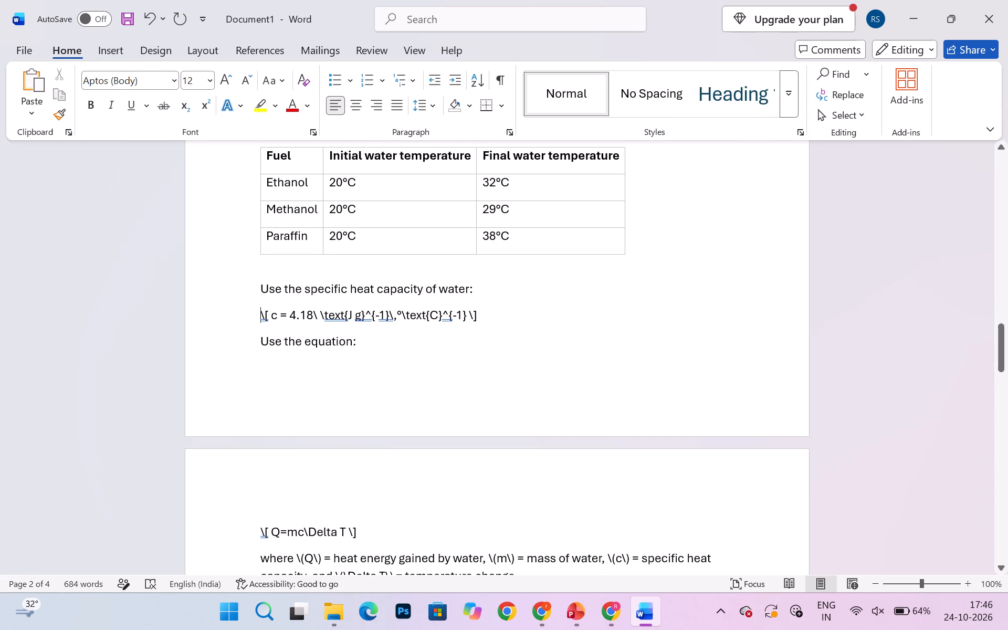
pyautogui.moveTo(259, 320); pyautogui.dragTo(488, 554)
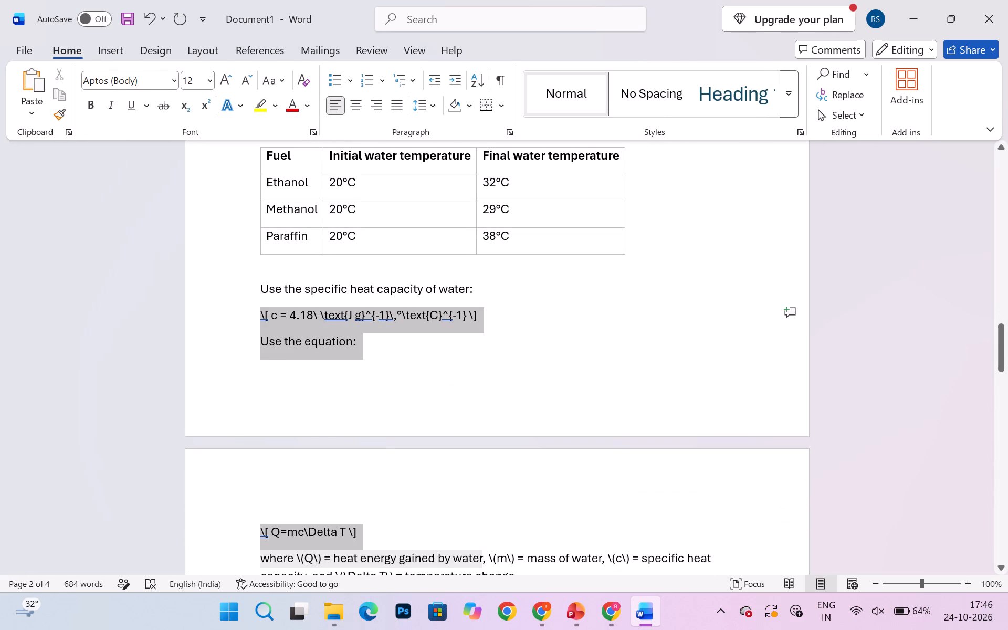
pyautogui.moveTo(488, 554); pyautogui.dragTo(530, 396)
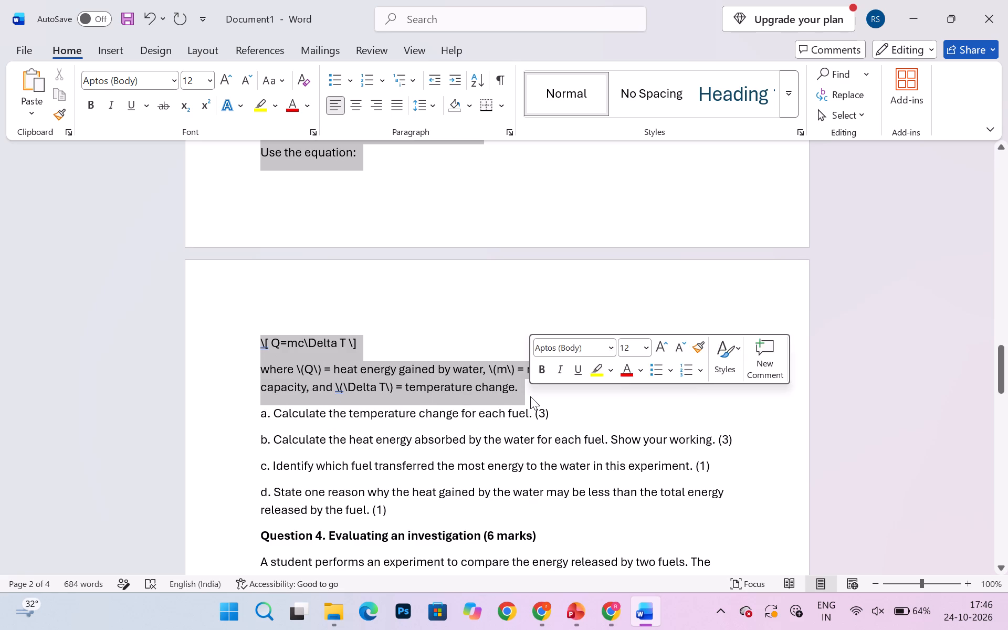
pyautogui.press('BackSpace')
pyautogui.scroll(1, 576, 346)
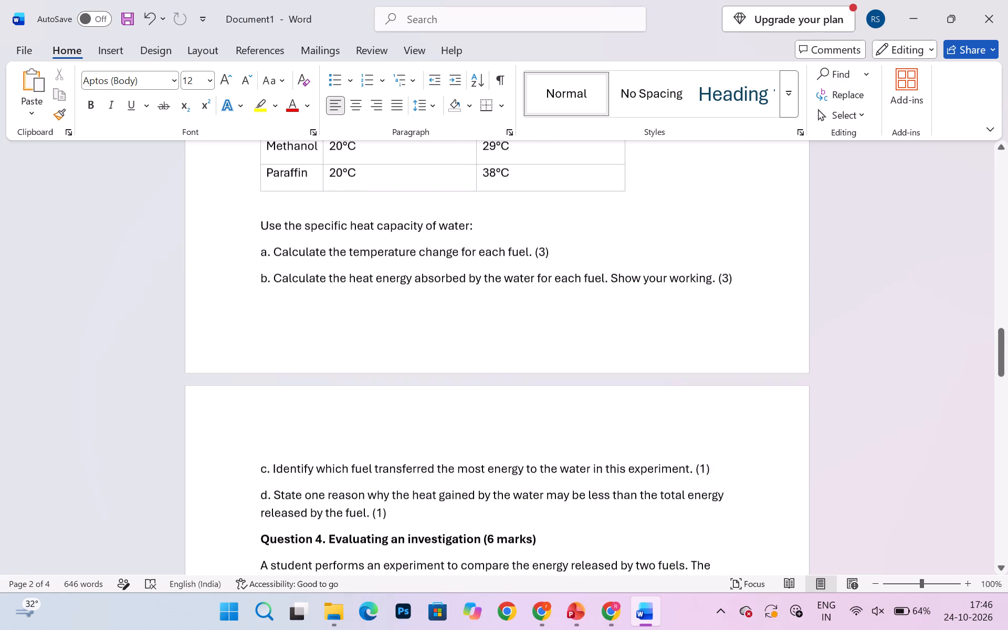
pyautogui.scroll(1, 576, 346)
pyautogui.press('Return')
pyautogui.press('Up')
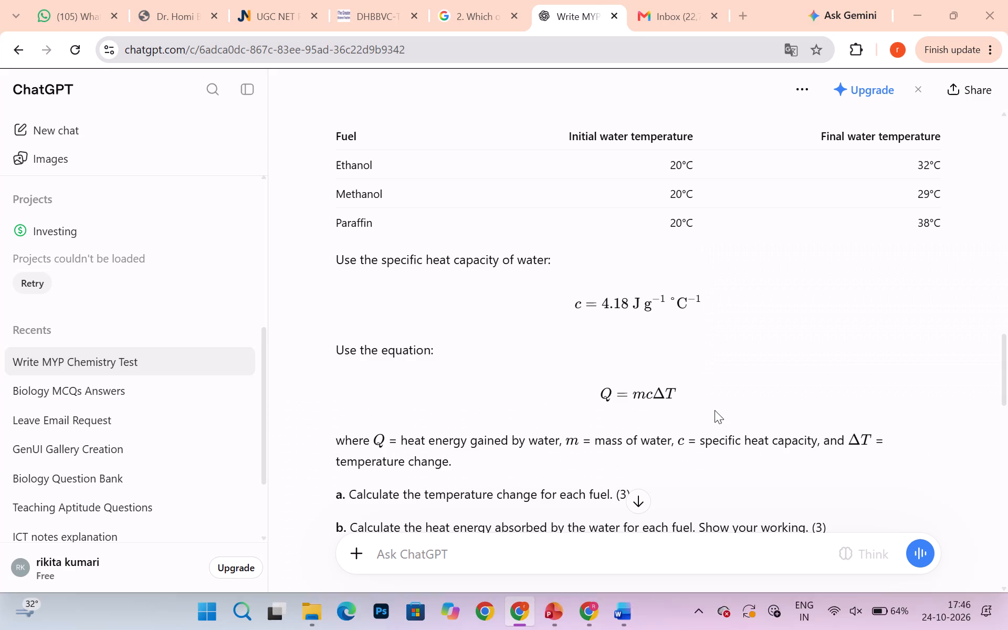
pyautogui.moveTo(715, 410); pyautogui.dragTo(841, 421)
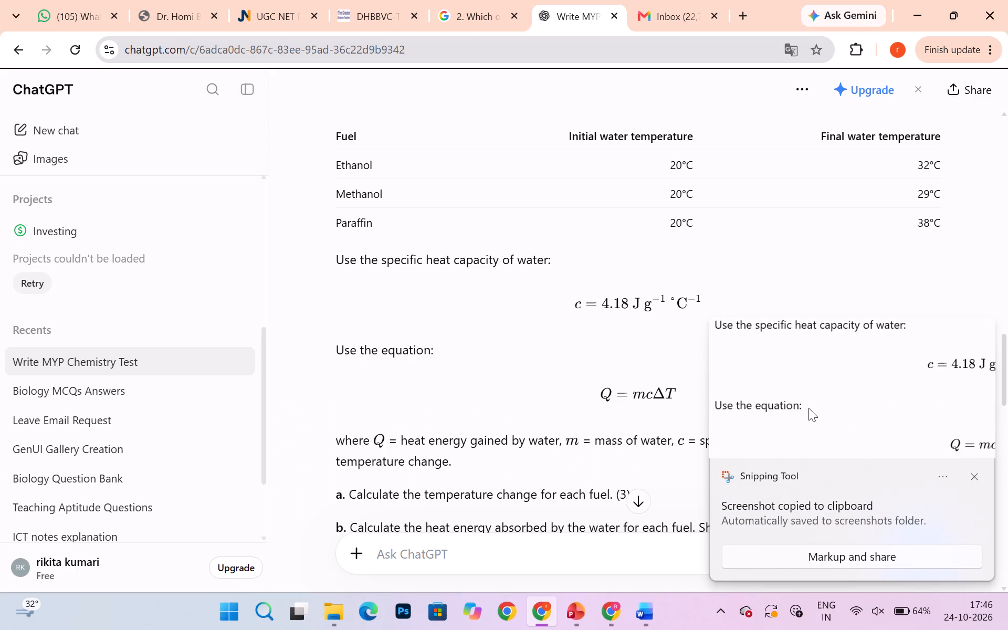
pyautogui.click(808, 408)
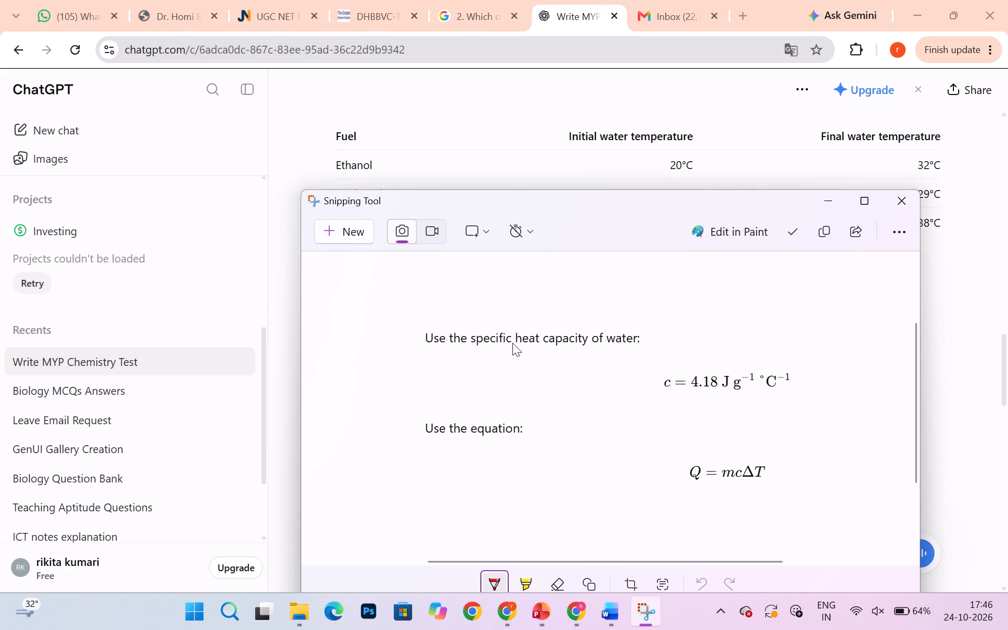
pyautogui.rightClick(512, 373)
pyautogui.click(545, 417)
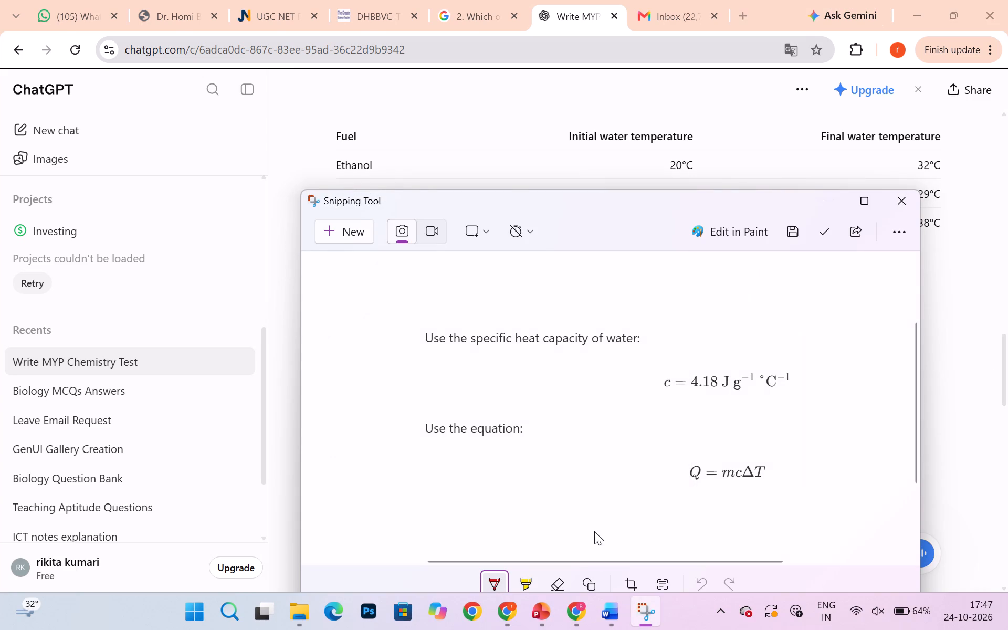
# Return to the Word document and paste the formula screenshot on the blank line above Question 3 part a.
pyautogui.click(612, 614)
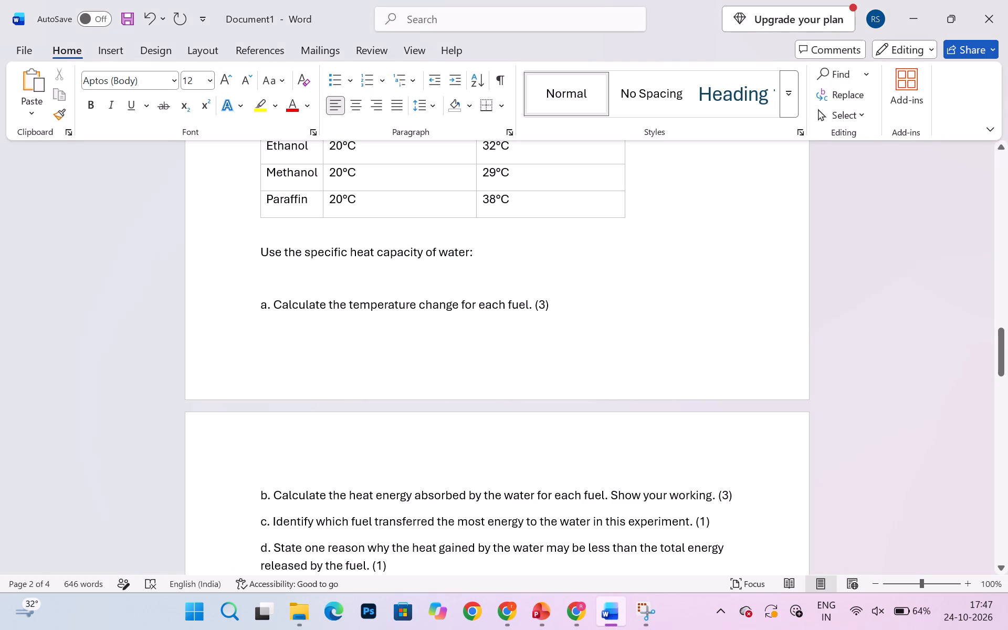
pyautogui.press('space')
pyautogui.hotkey('ctrl', 'v')
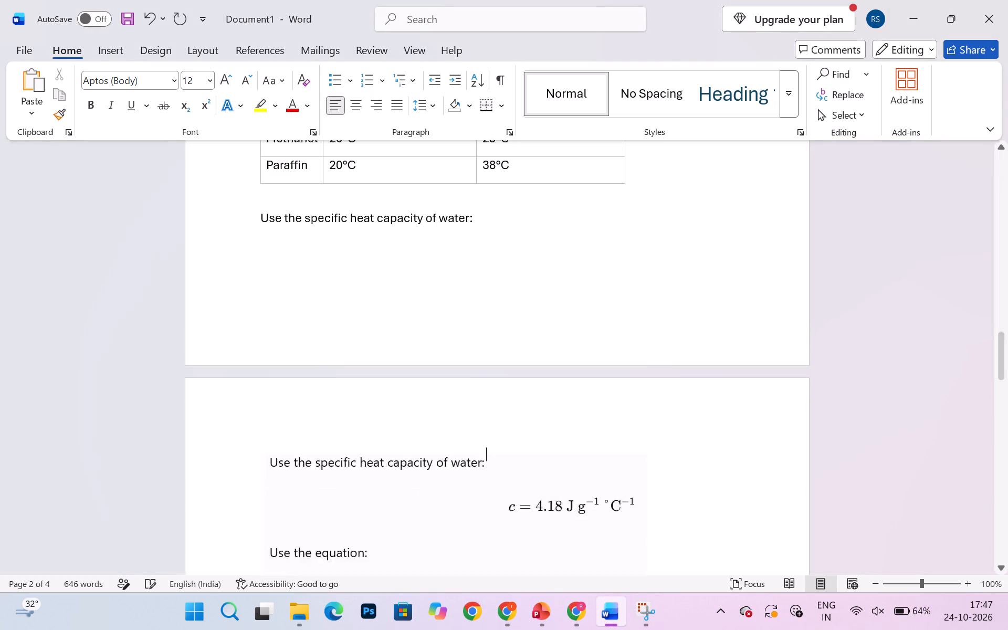
# Apply the light grid table style to Question 4's fuel table and insert a blank line below it.
pyautogui.scroll(-1, 407, 449)
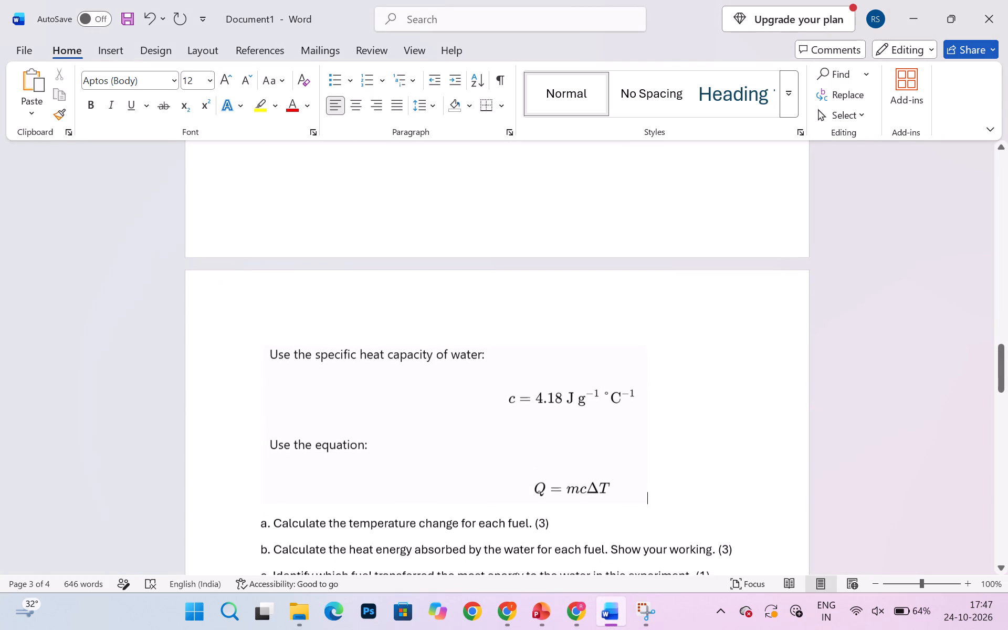
pyautogui.scroll(-1, 407, 449)
pyautogui.hscroll(1, 407, 449)
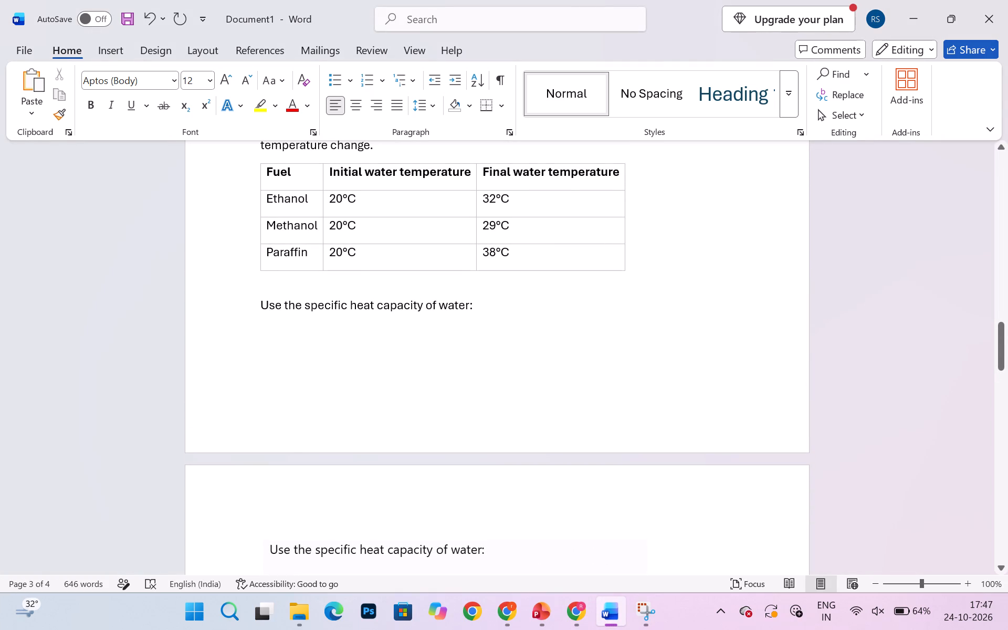
pyautogui.hscroll(1, 407, 449)
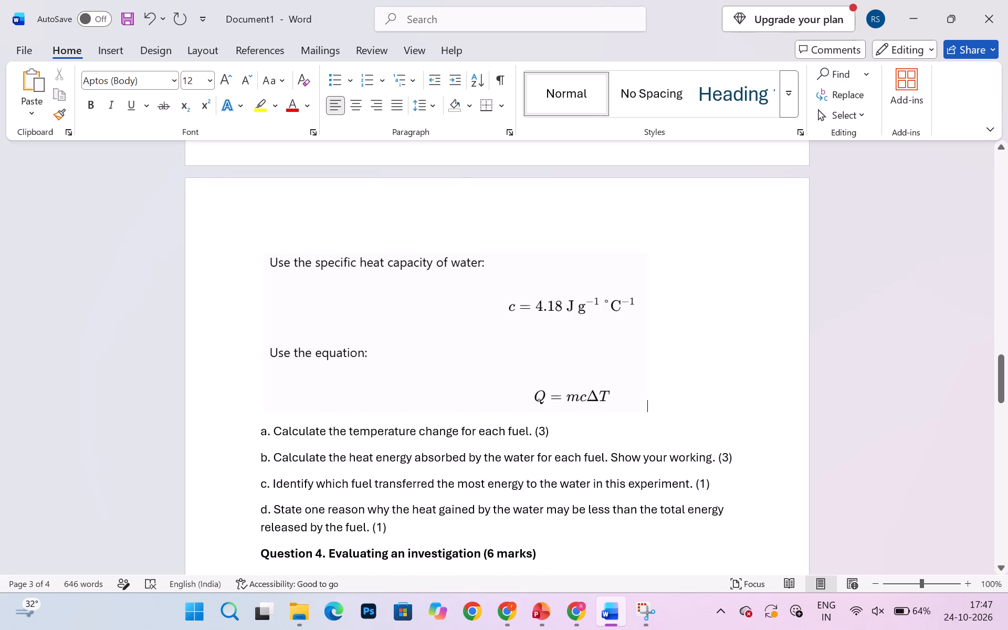
pyautogui.scroll(-1, 407, 449)
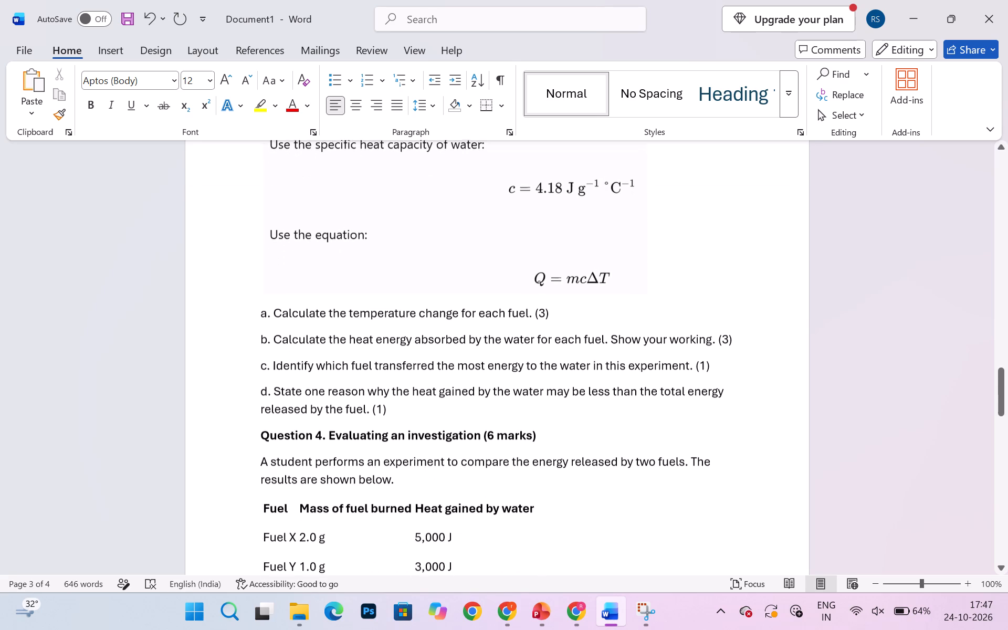
pyautogui.scroll(-1, 385, 454)
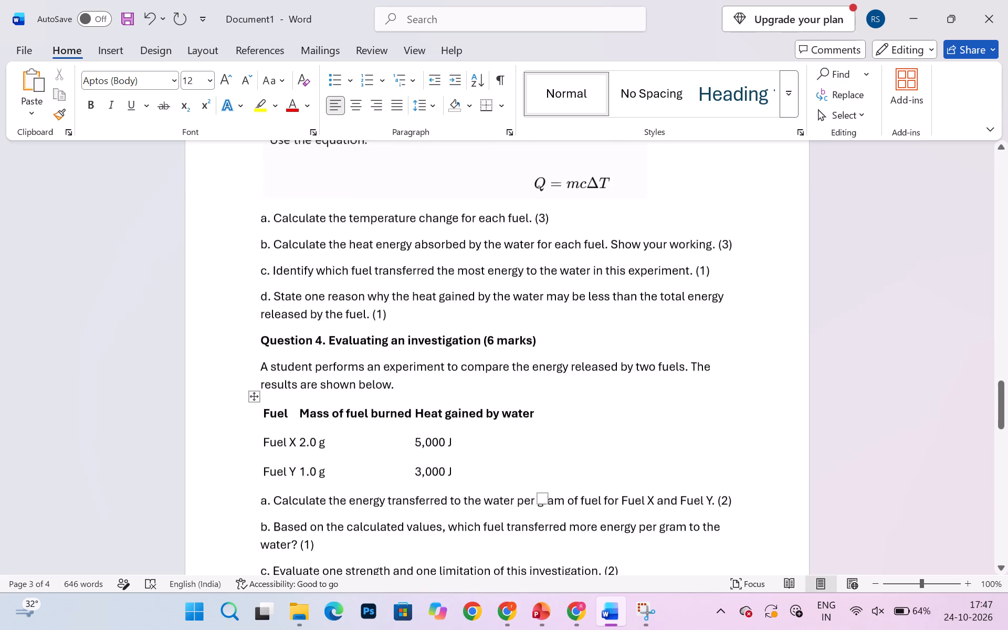
pyautogui.scroll(-1, 385, 454)
pyautogui.click(311, 420)
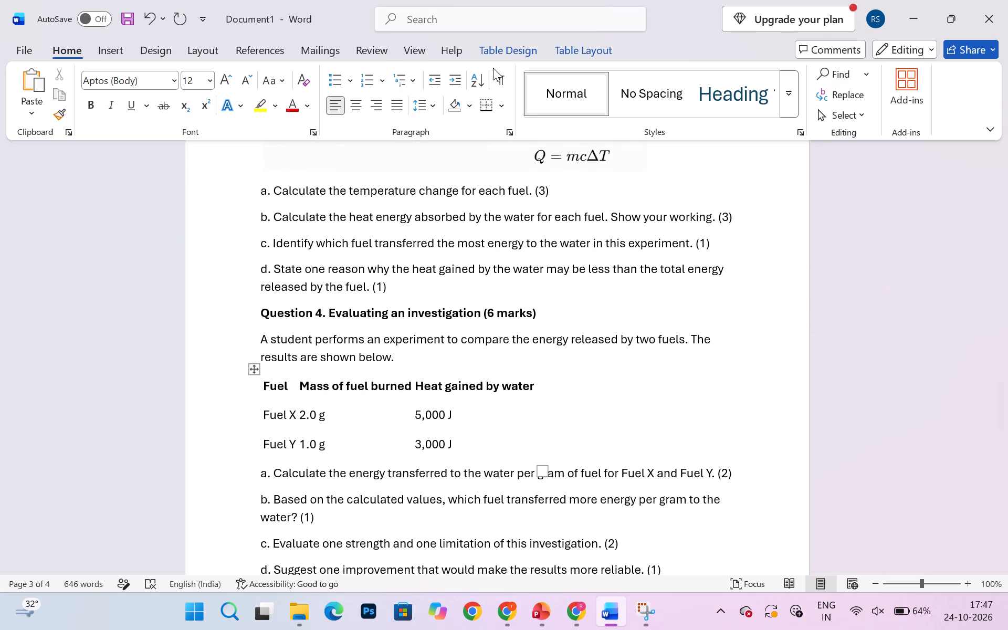
pyautogui.click(493, 50)
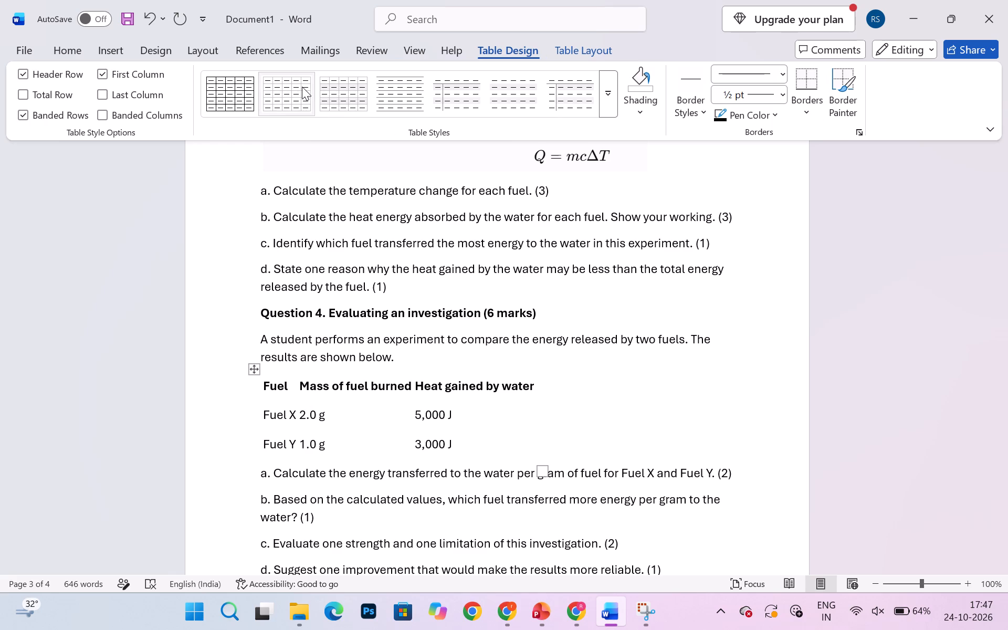
pyautogui.click(302, 87)
pyautogui.scroll(-1, 472, 363)
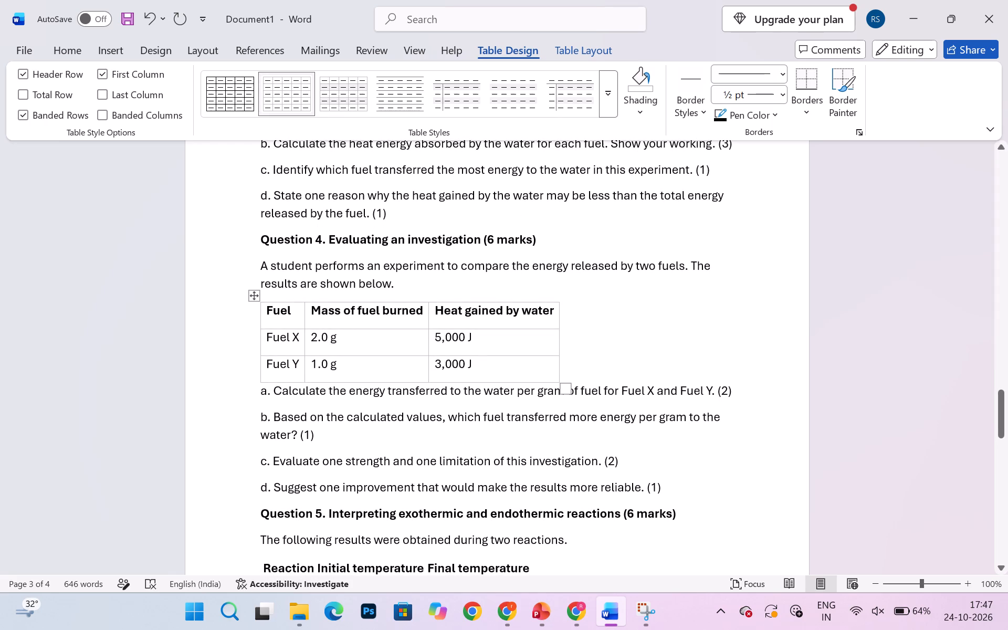
pyautogui.click(259, 392)
pyautogui.press('Return')
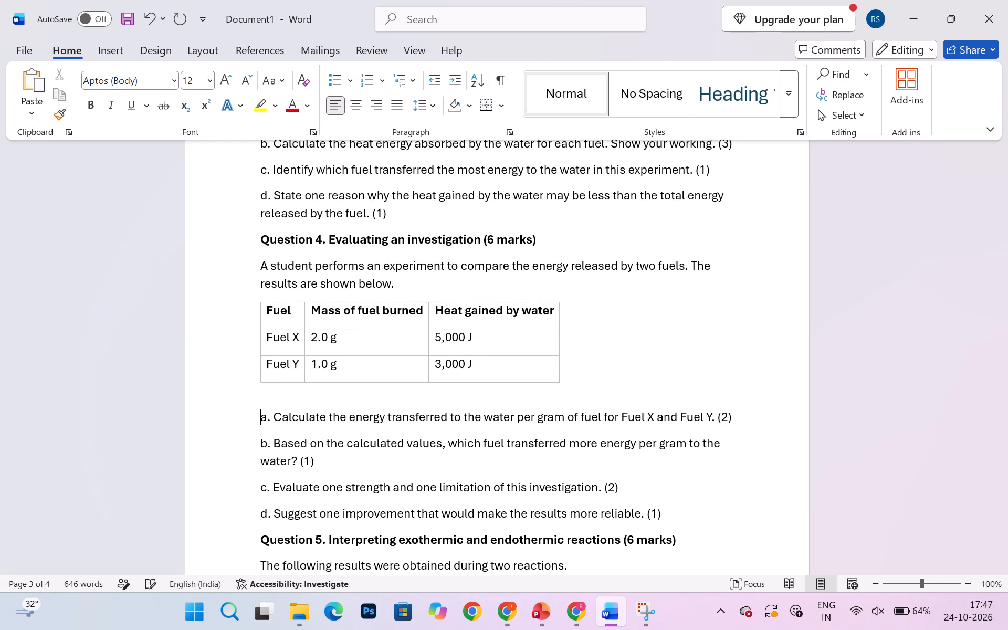
# Apply the light grid table style to Question 5's reaction temperature table.
pyautogui.scroll(-1, 259, 392)
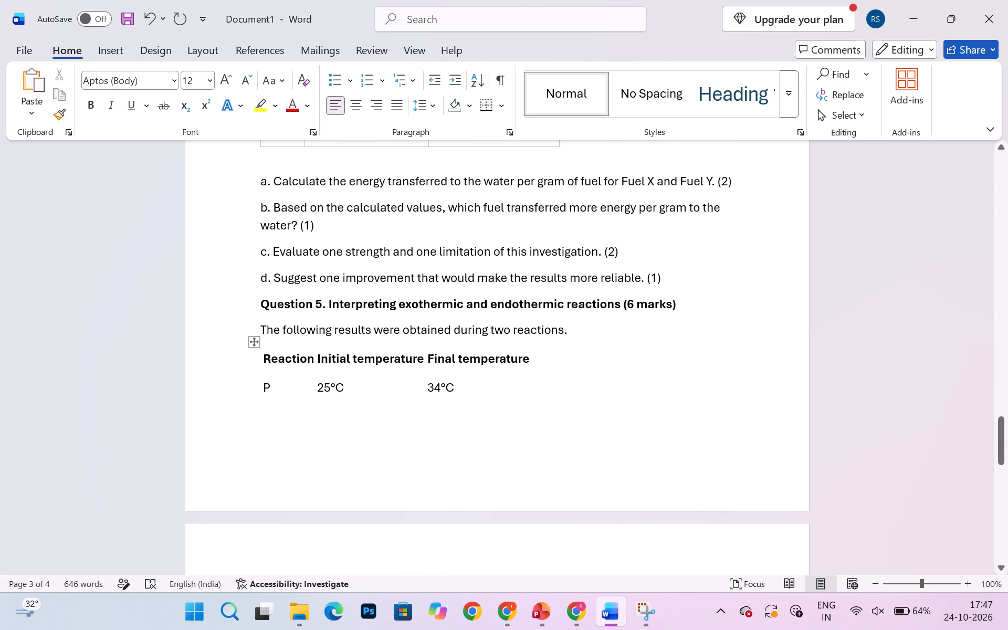
pyautogui.click(270, 367)
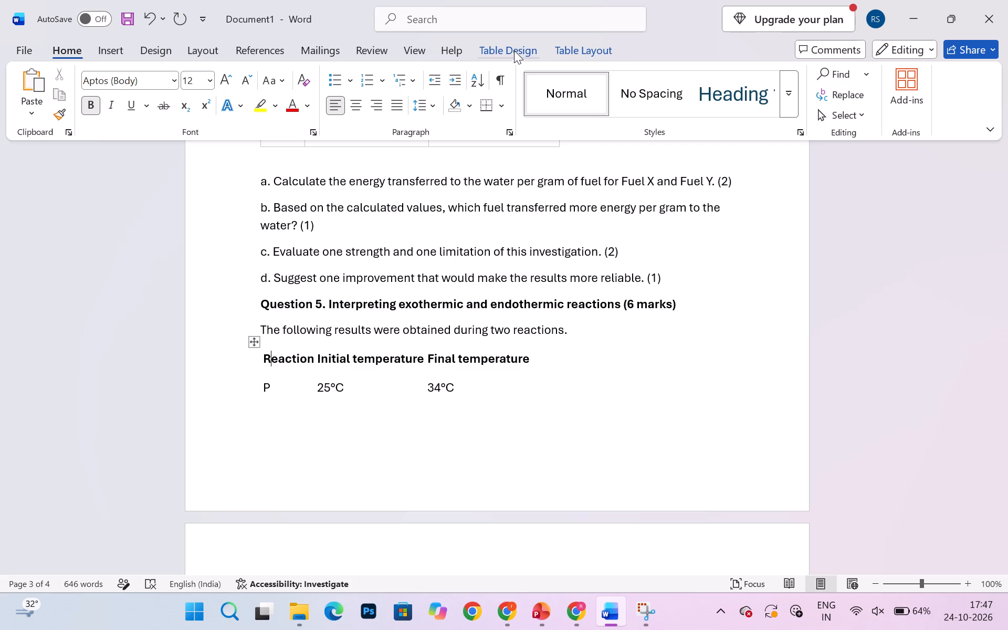
pyautogui.click(514, 52)
pyautogui.click(279, 90)
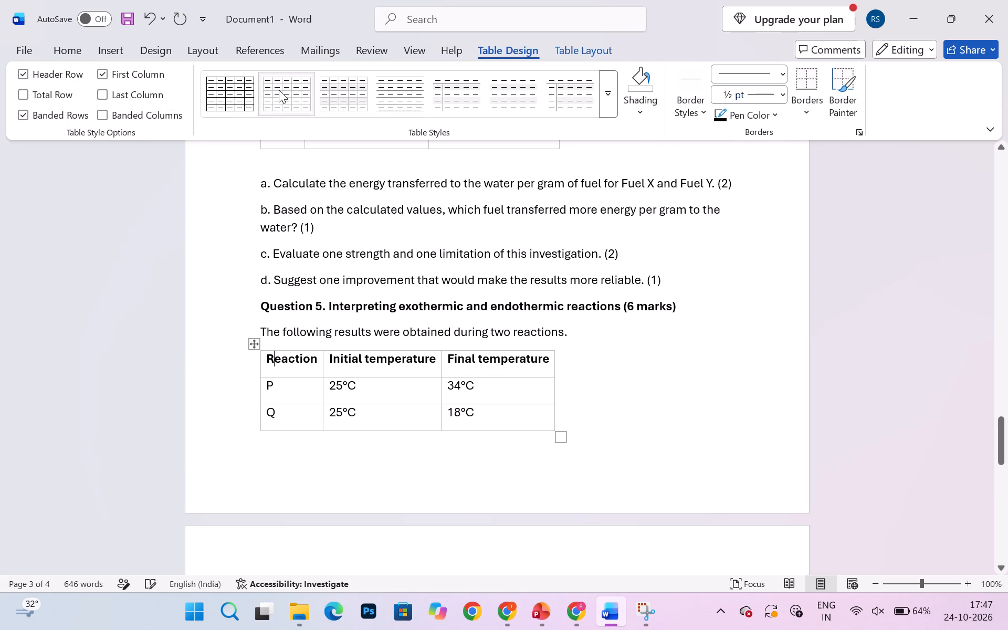
# Delete the "Answer-writing checklist" section and the exam tip that follow Question 5 part c.
pyautogui.scroll(-2, 441, 291)
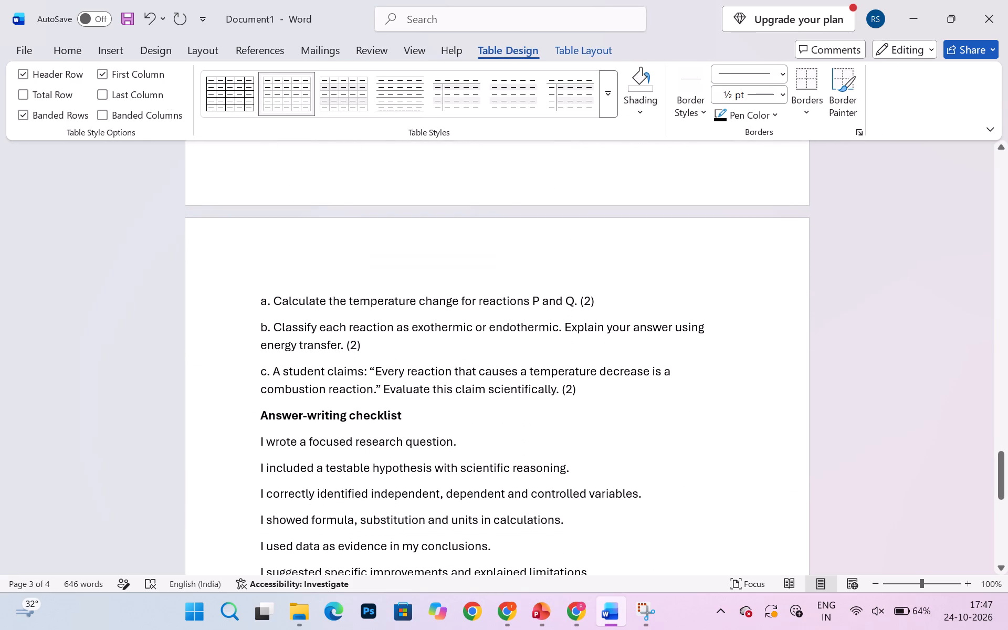
pyautogui.moveTo(255, 416); pyautogui.dragTo(502, 551)
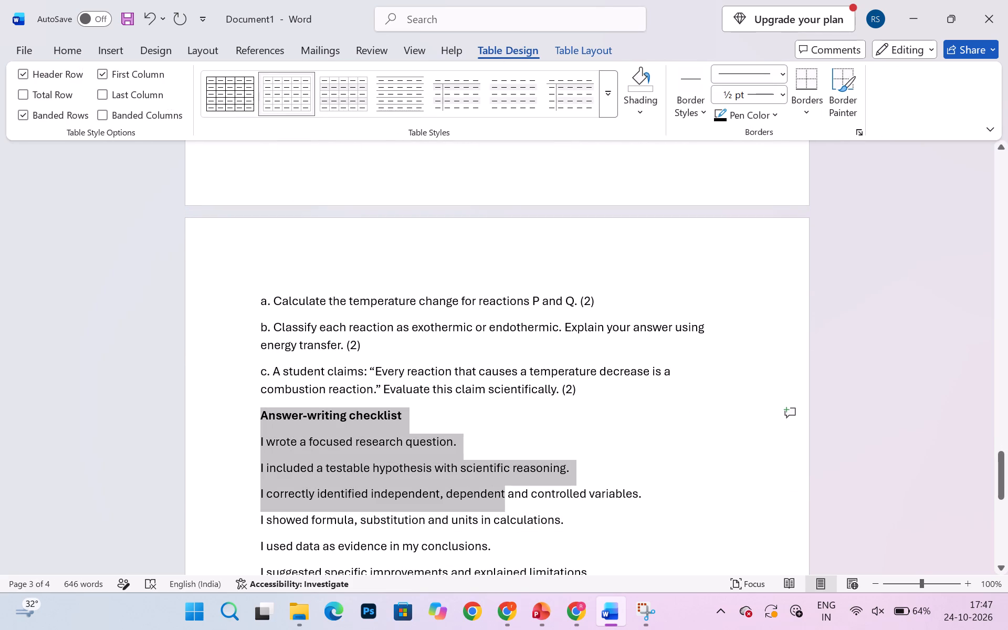
pyautogui.moveTo(502, 551); pyautogui.dragTo(572, 611)
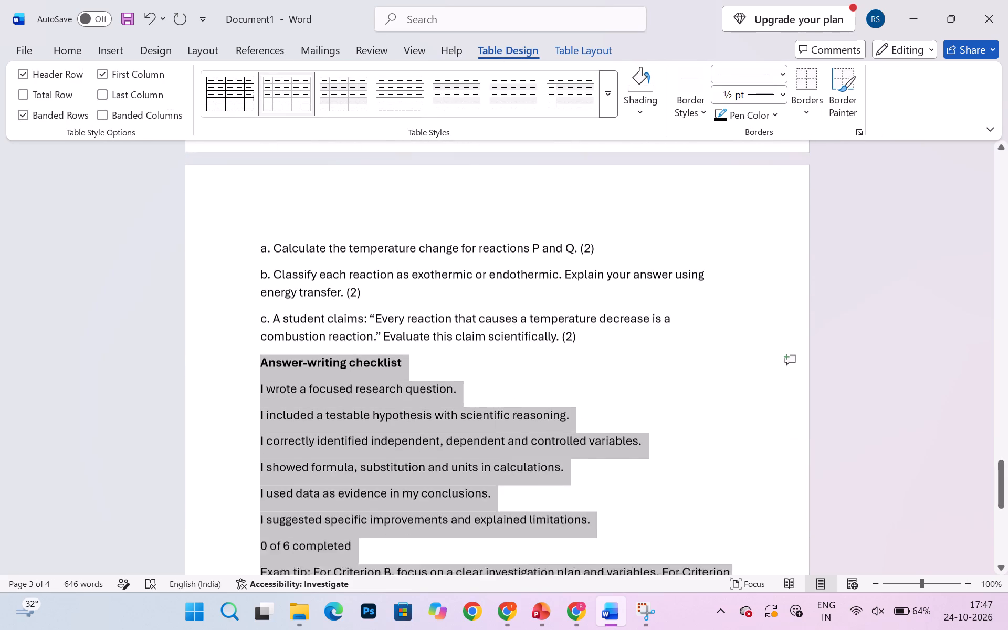
pyautogui.moveTo(572, 611); pyautogui.dragTo(541, 500)
pyautogui.press('BackSpace')
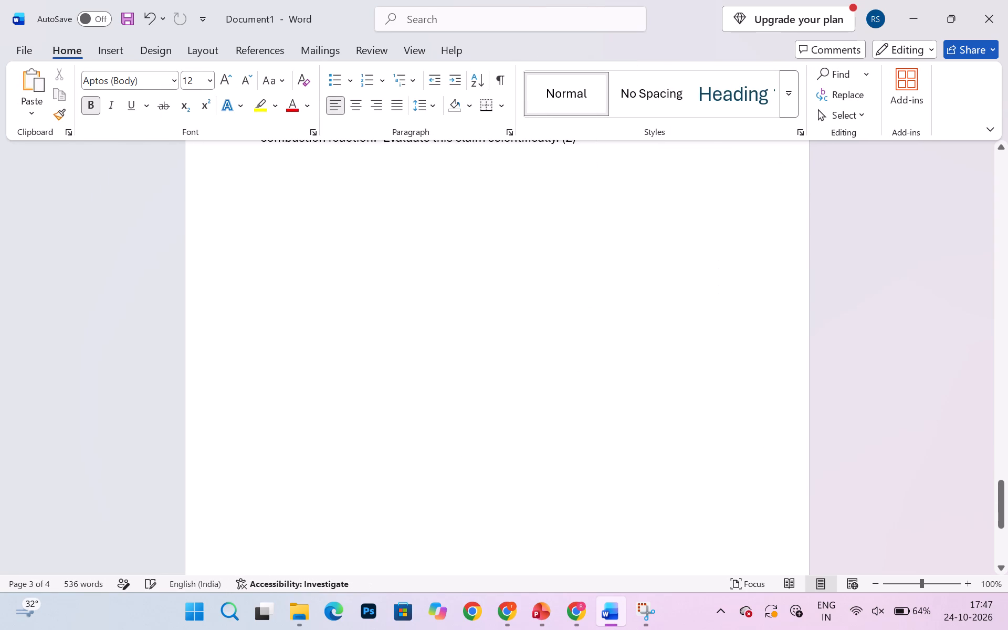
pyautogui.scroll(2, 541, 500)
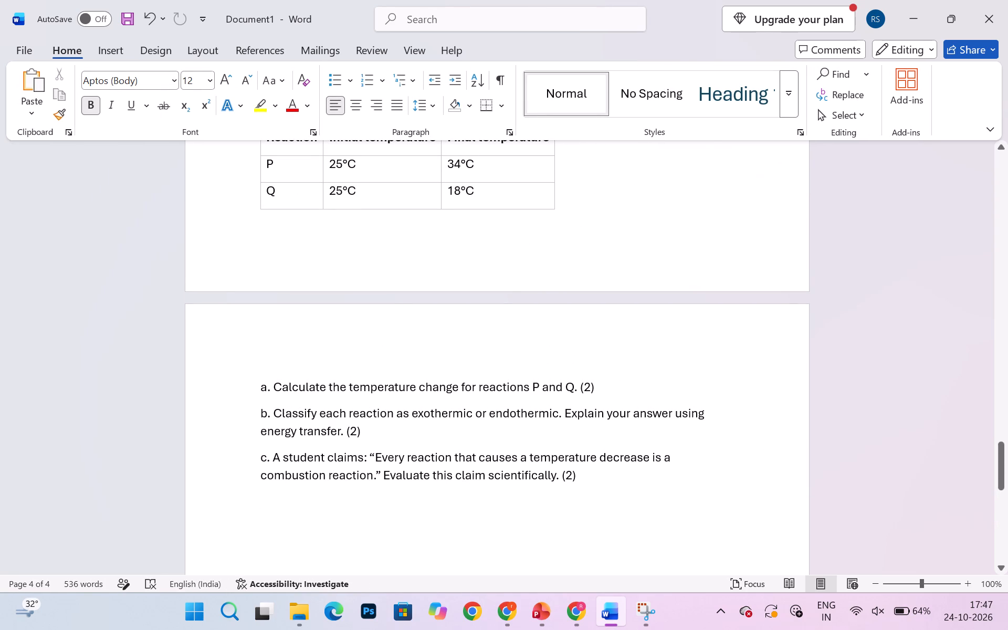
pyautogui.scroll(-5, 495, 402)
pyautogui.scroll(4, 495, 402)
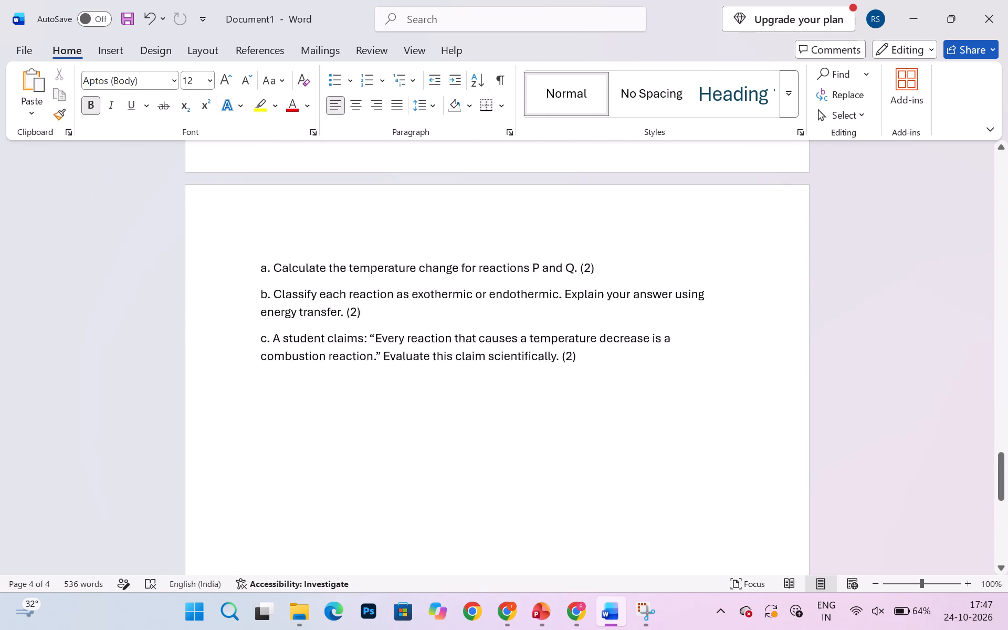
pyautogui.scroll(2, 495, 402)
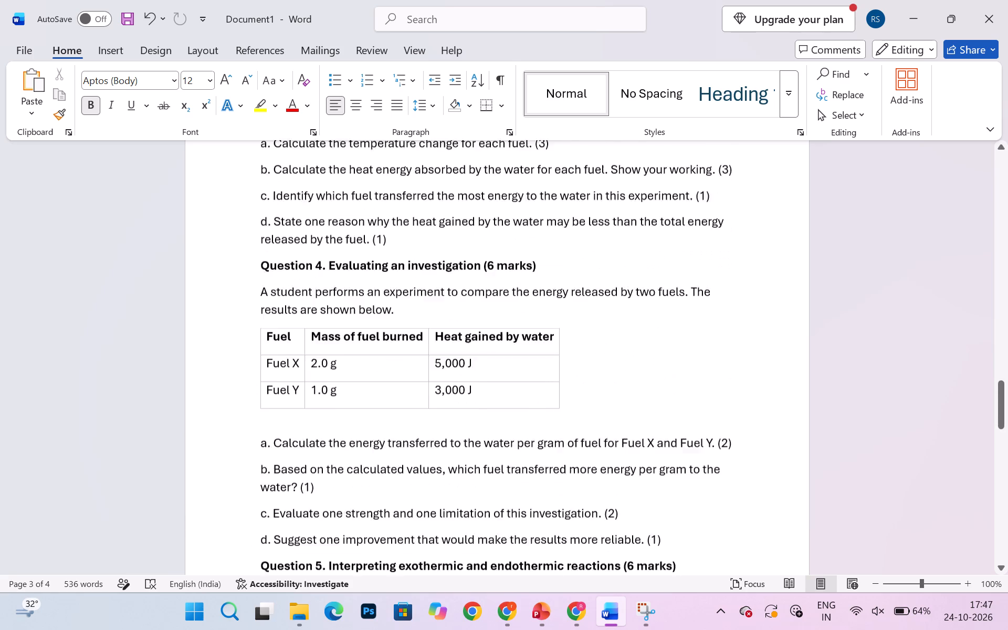
# Copy the topic line "Combustion Reactions, Fuels and Energy Release, Exothermic and Endothermic Reactions" below the paper's title.
pyautogui.scroll(2, 495, 402)
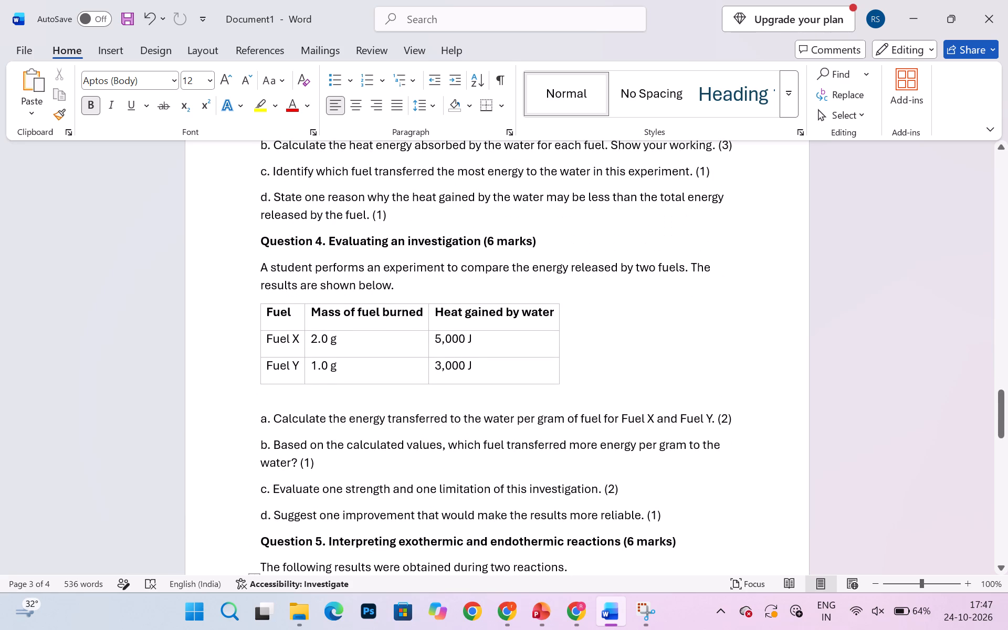
pyautogui.scroll(5, 495, 402)
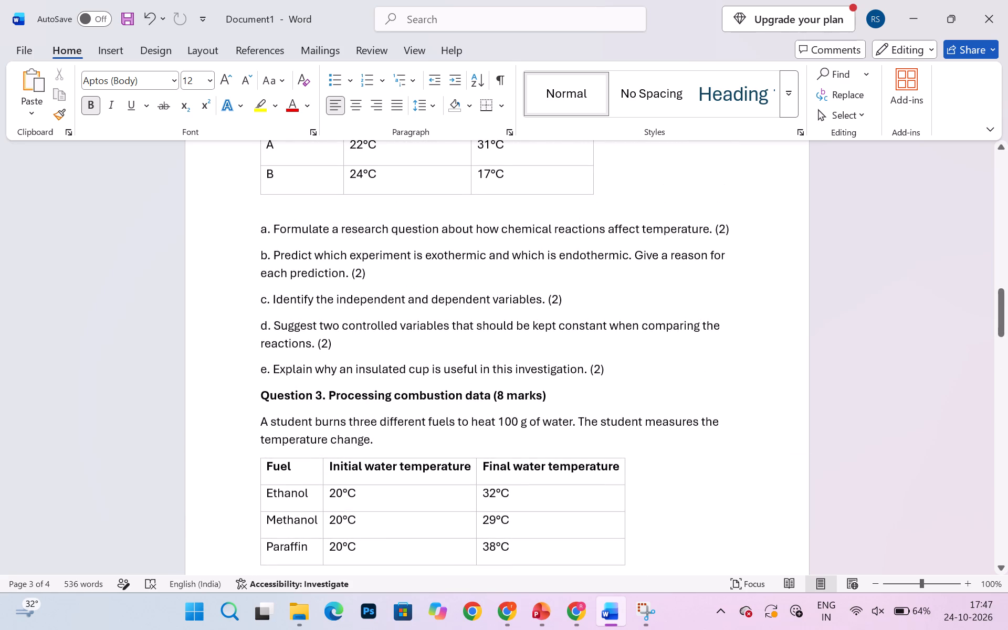
pyautogui.scroll(3, 495, 402)
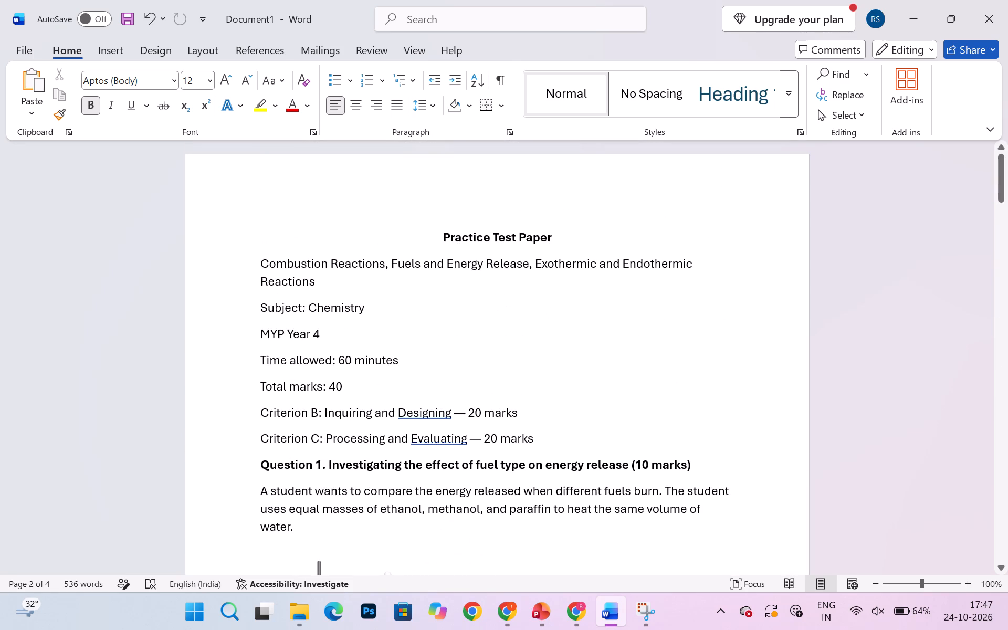
pyautogui.moveTo(258, 256); pyautogui.dragTo(319, 291)
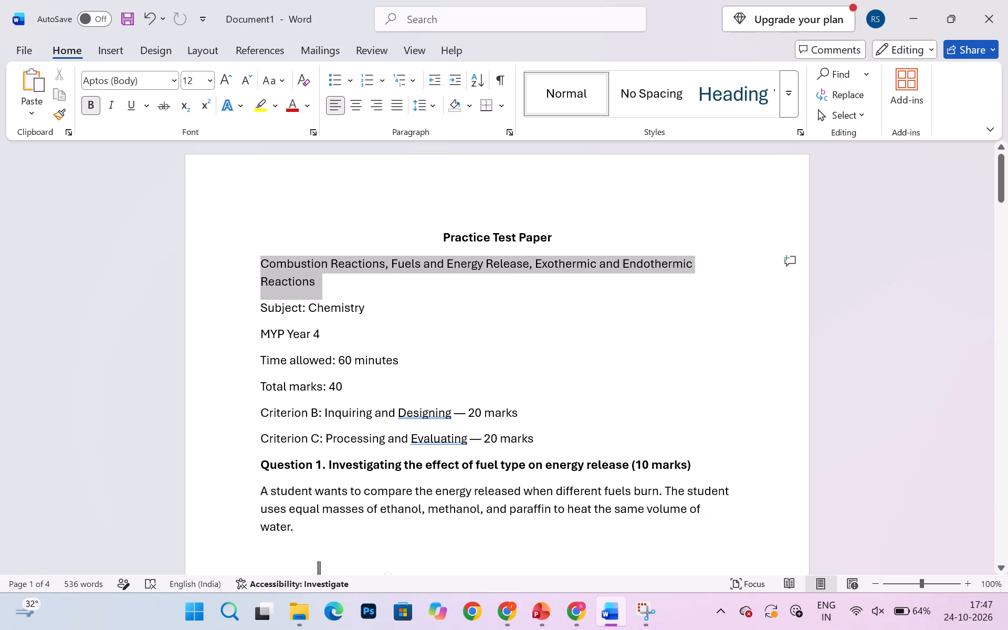
pyautogui.hotkey('ctrl', 'c')
pyautogui.click(319, 291)
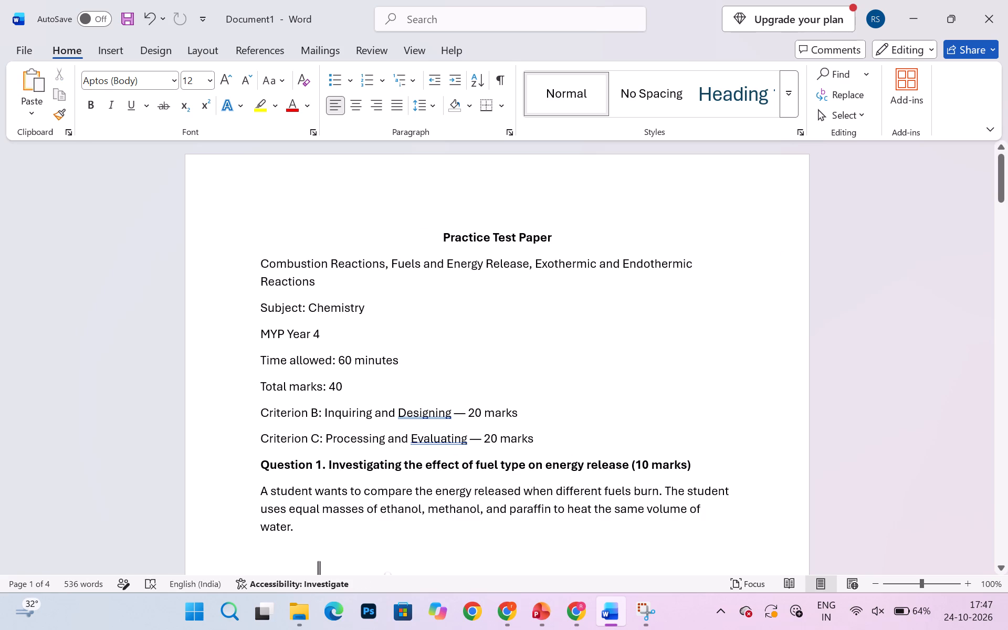
pyautogui.click(261, 332)
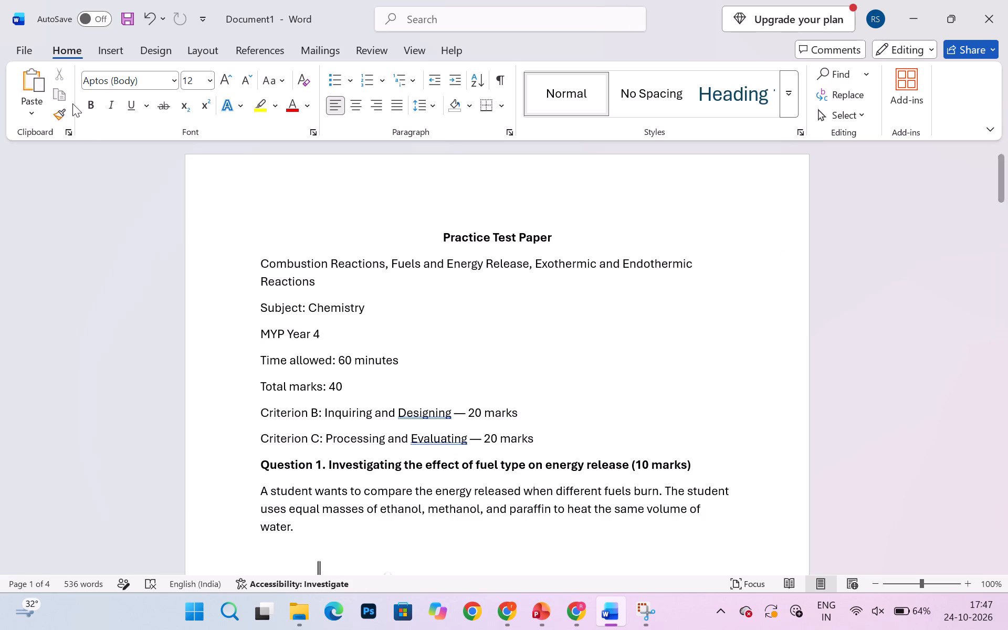
# Start saving the document to this PC and try the MYP 4 folder under D: files, bio material as its location.
pyautogui.click(29, 51)
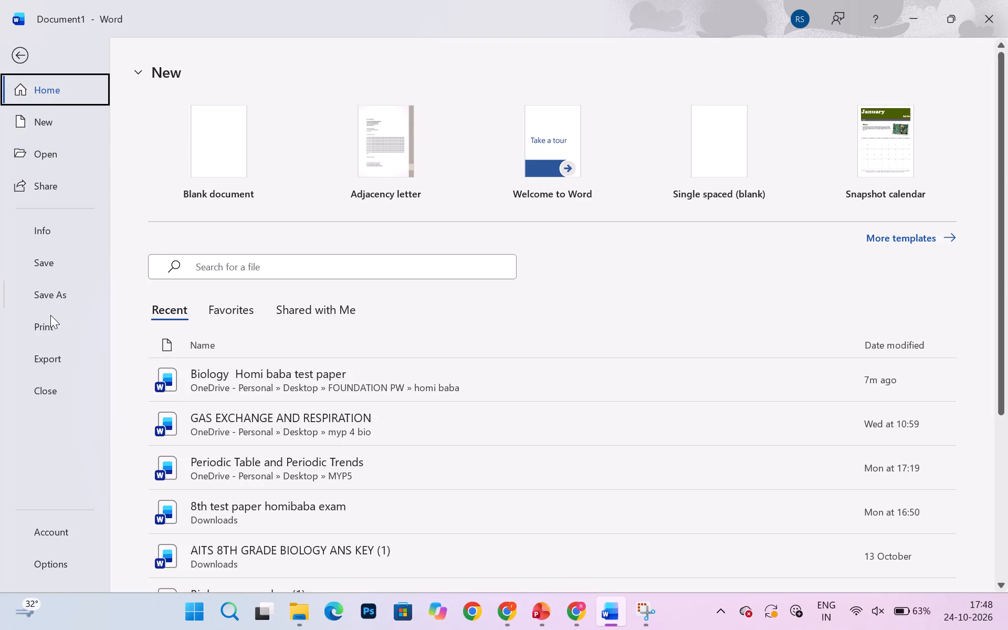
pyautogui.click(47, 290)
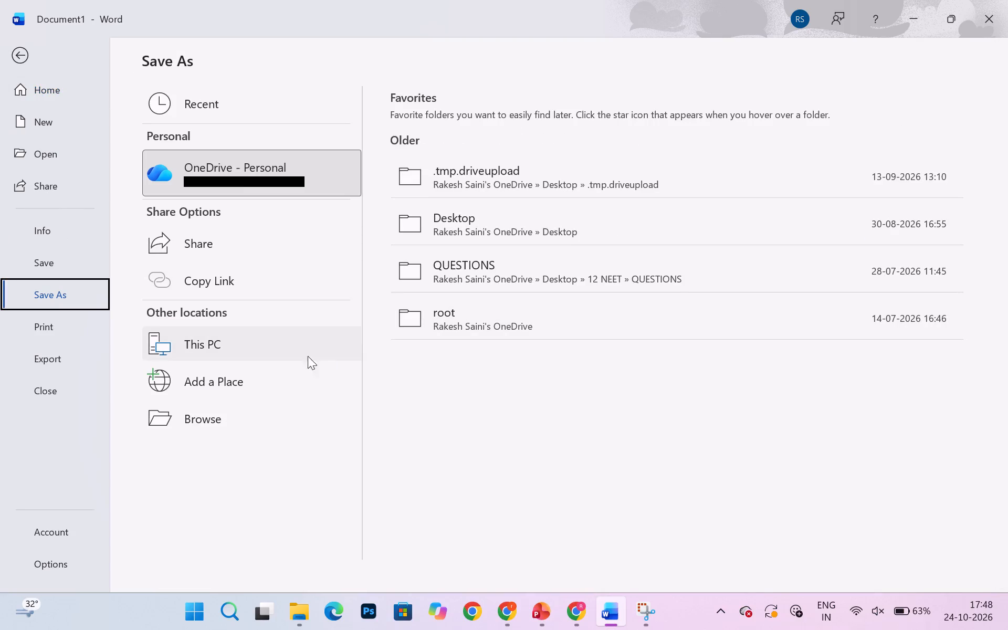
pyautogui.doubleClick(282, 351)
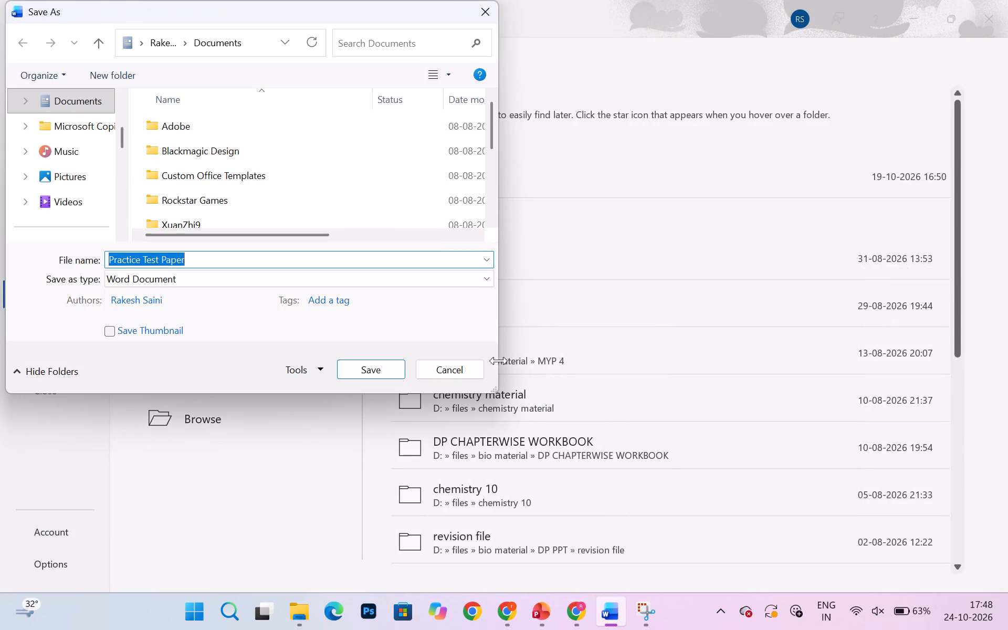
pyautogui.click(483, 13)
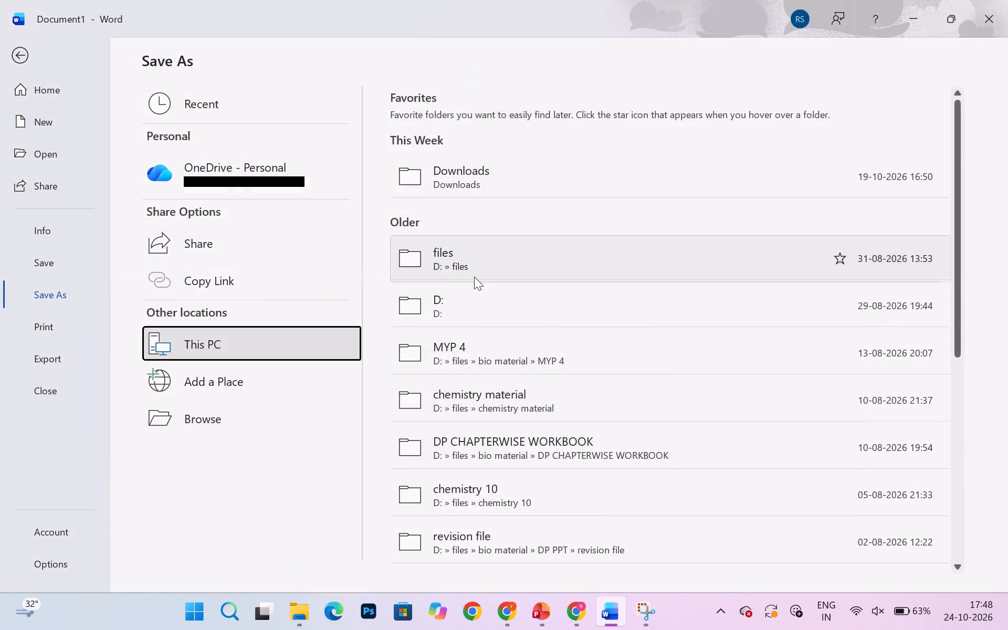
pyautogui.doubleClick(484, 364)
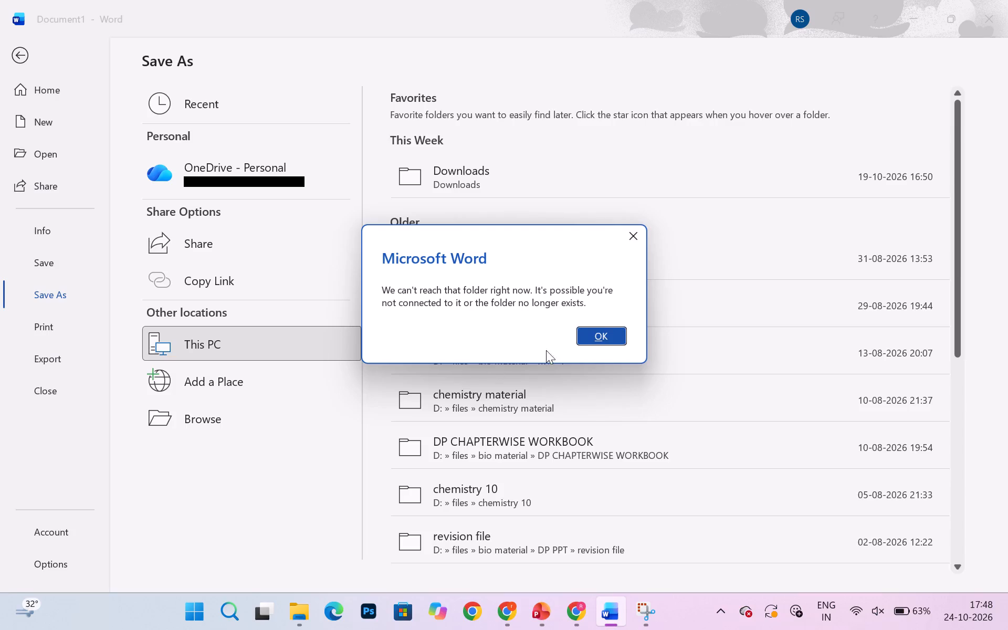
pyautogui.click(604, 343)
# Choose the Desktop's FOUNDATION PW folder for saving and replace the file name with the copied topic line.
pyautogui.scroll(-1, 485, 505)
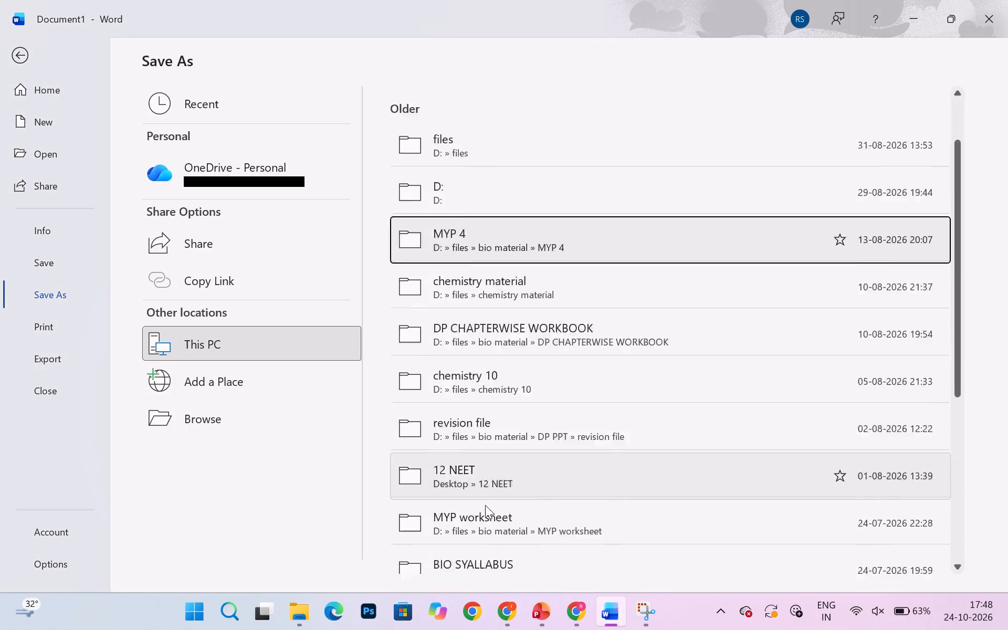
pyautogui.scroll(-3, 485, 505)
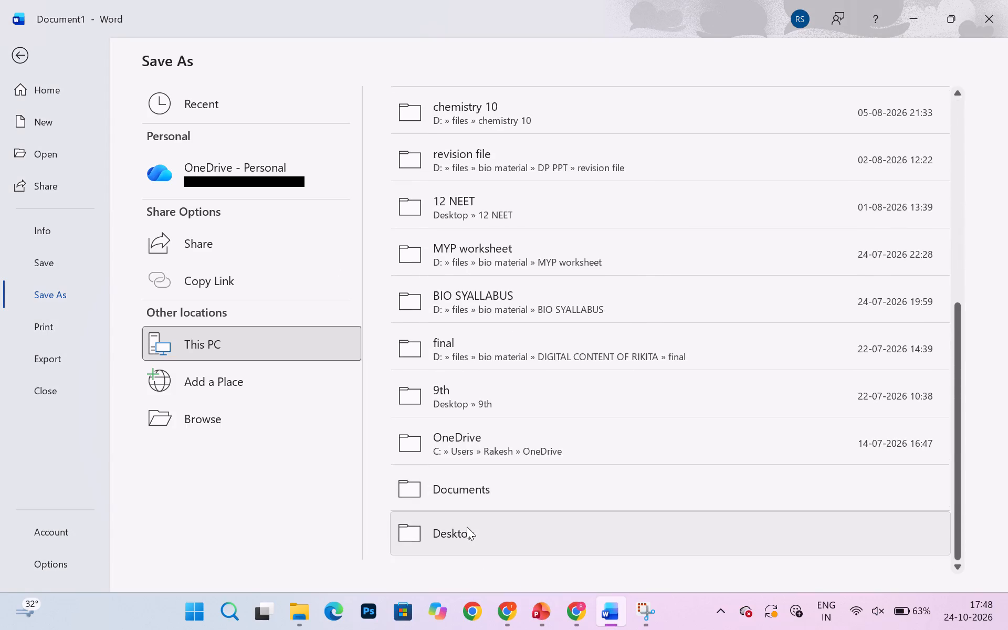
pyautogui.doubleClick(458, 527)
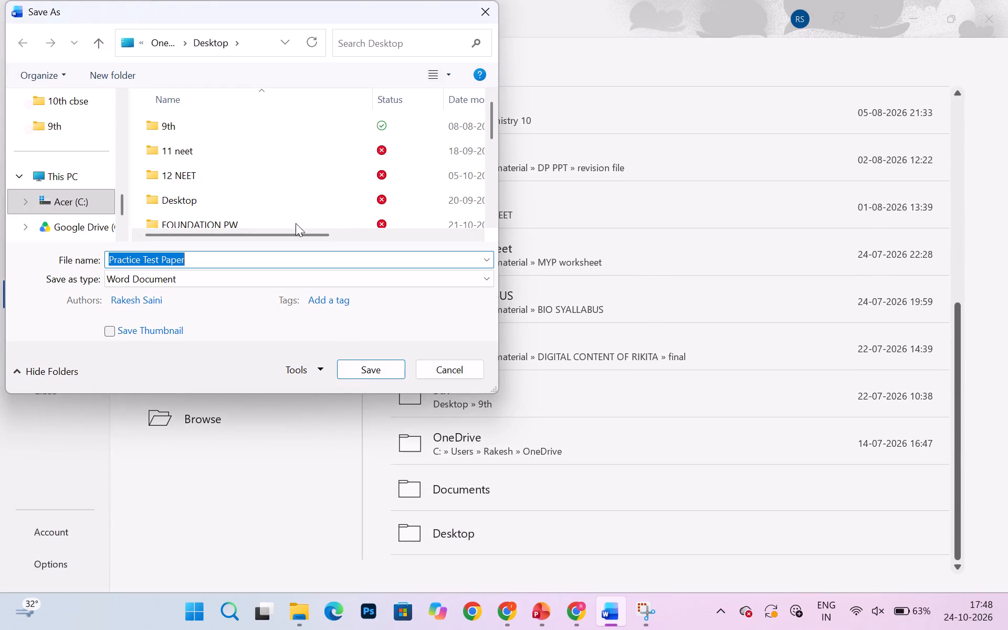
pyautogui.doubleClick(240, 218)
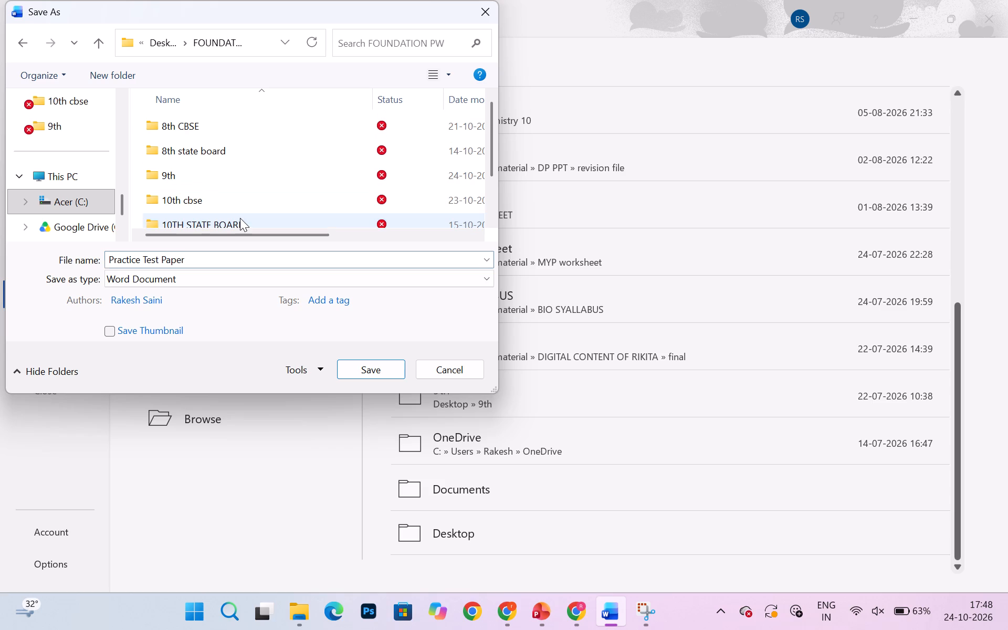
pyautogui.click(199, 261)
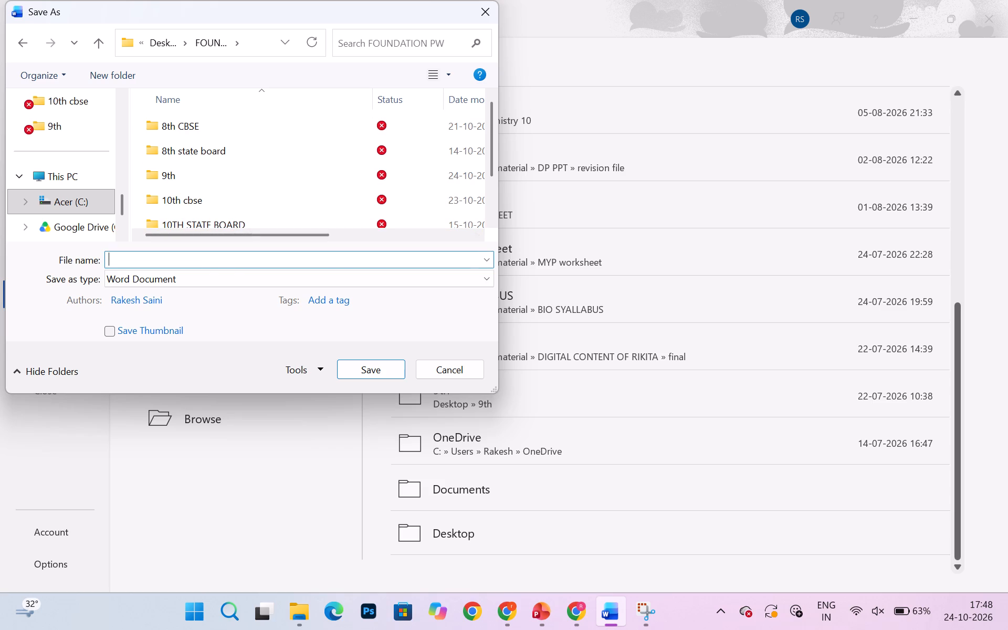
pyautogui.press('BackSpace')
pyautogui.hotkey('ctrl', 'v')
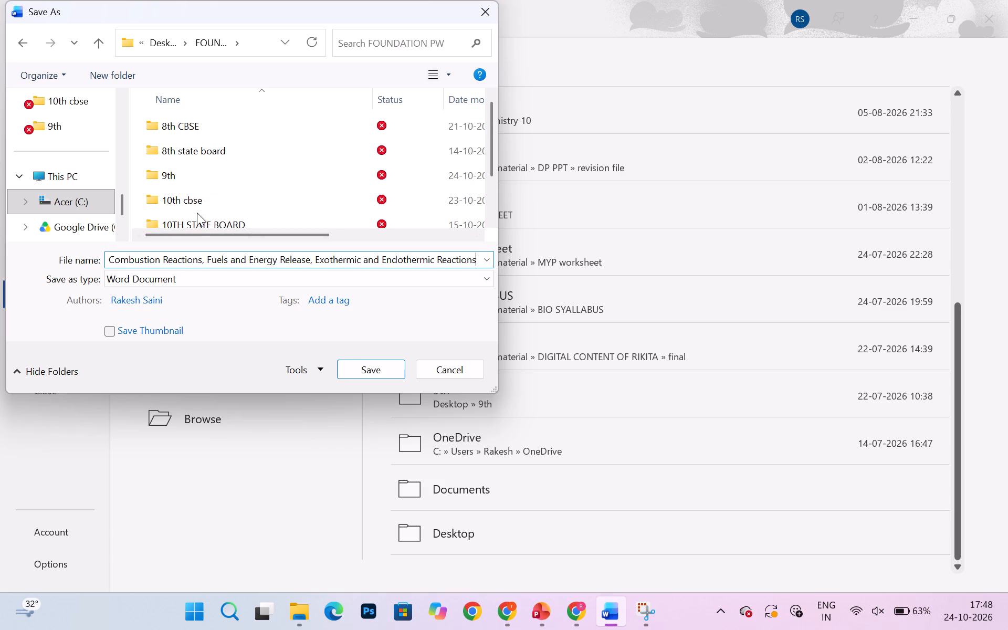
# Change the save location to the MYP5 folder on the Desktop.
pyautogui.click(156, 35)
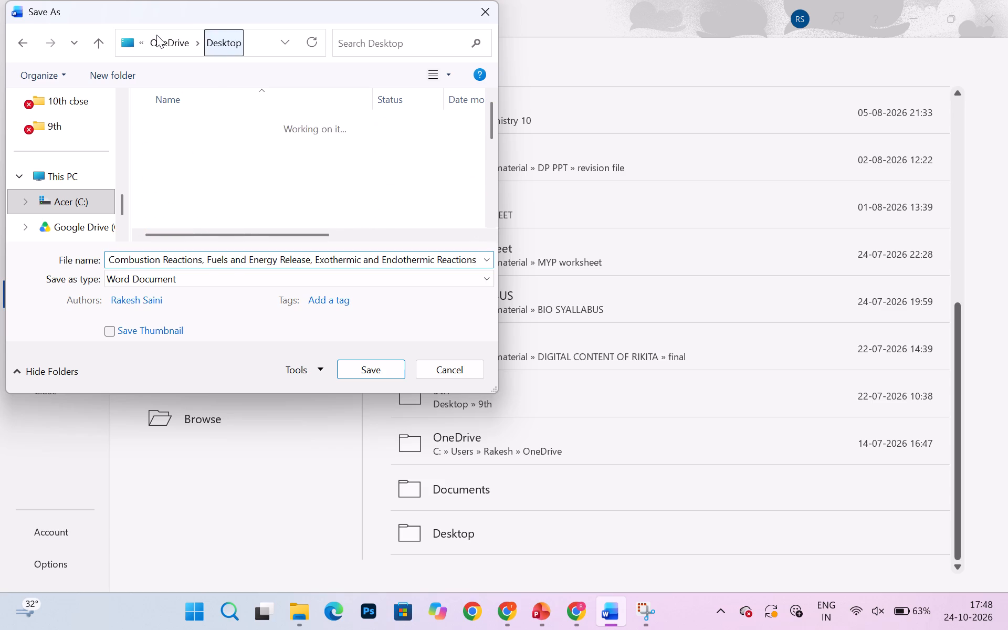
pyautogui.scroll(-1, 205, 193)
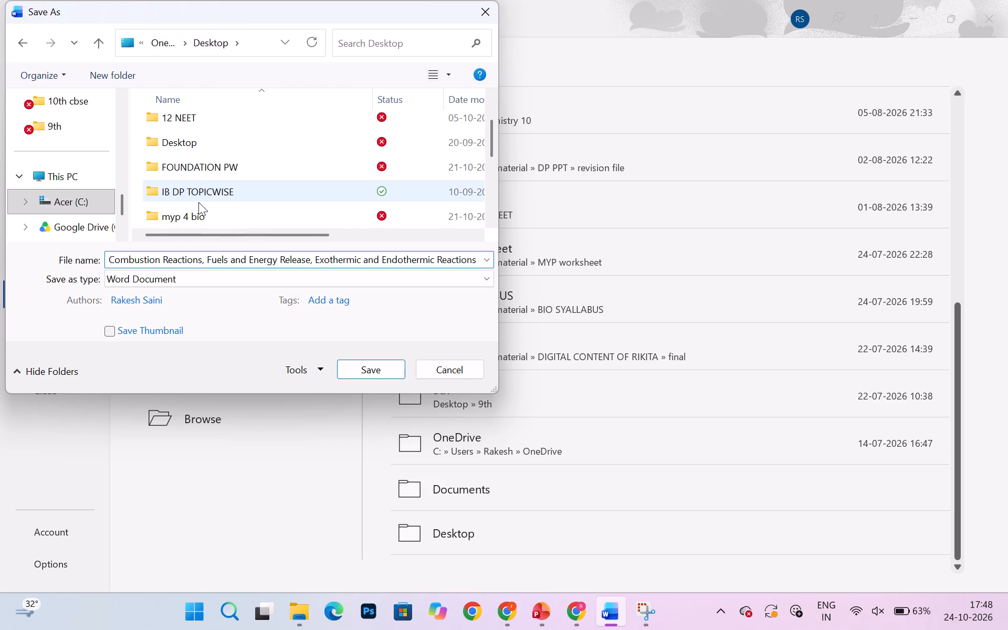
pyautogui.scroll(1, 198, 129)
pyautogui.scroll(-3, 198, 129)
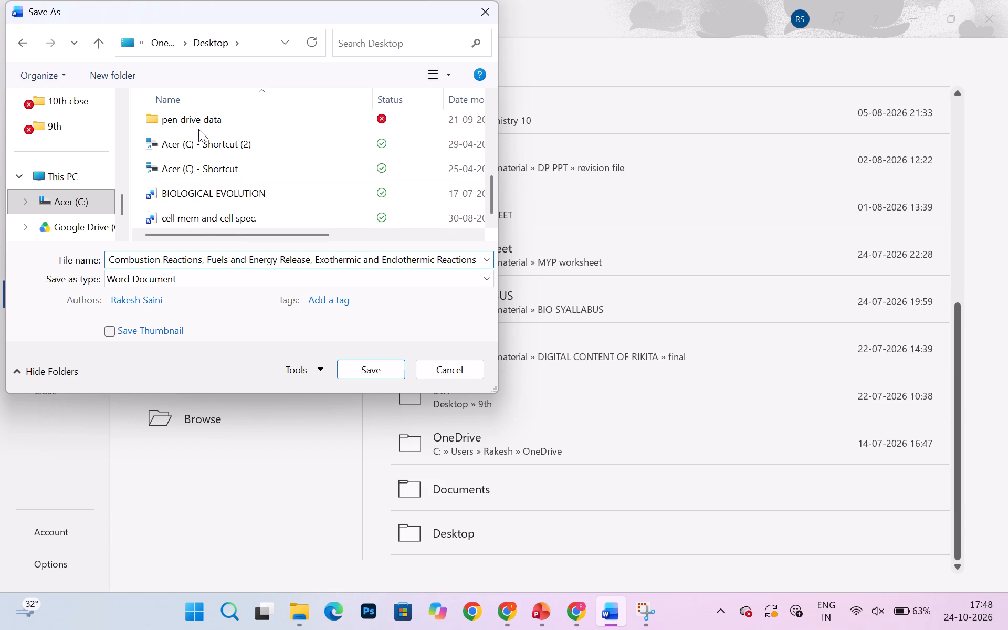
pyautogui.scroll(1, 198, 129)
pyautogui.tripleClick(198, 129)
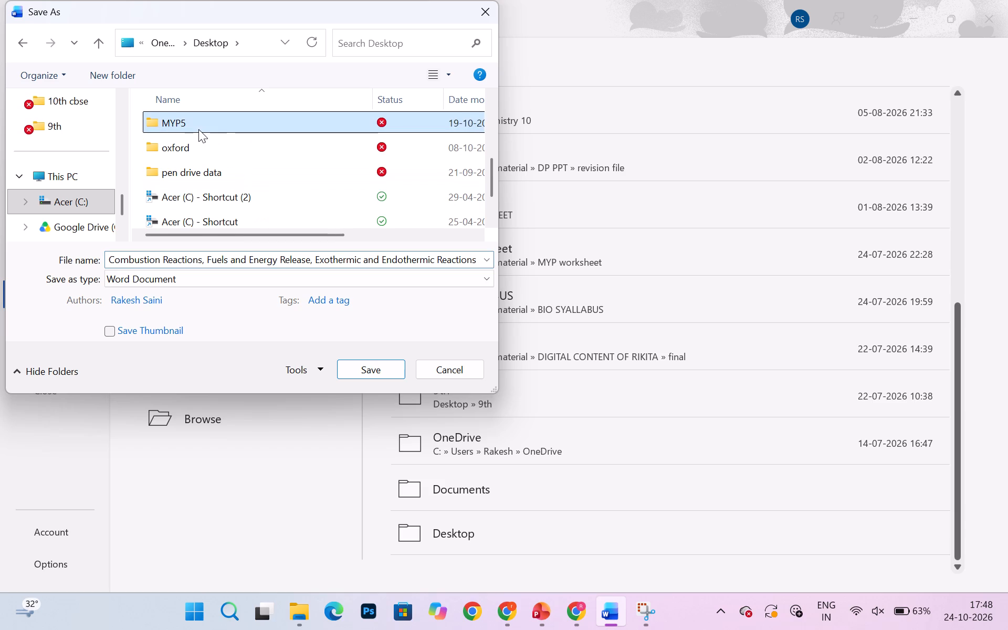
pyautogui.doubleClick(194, 129)
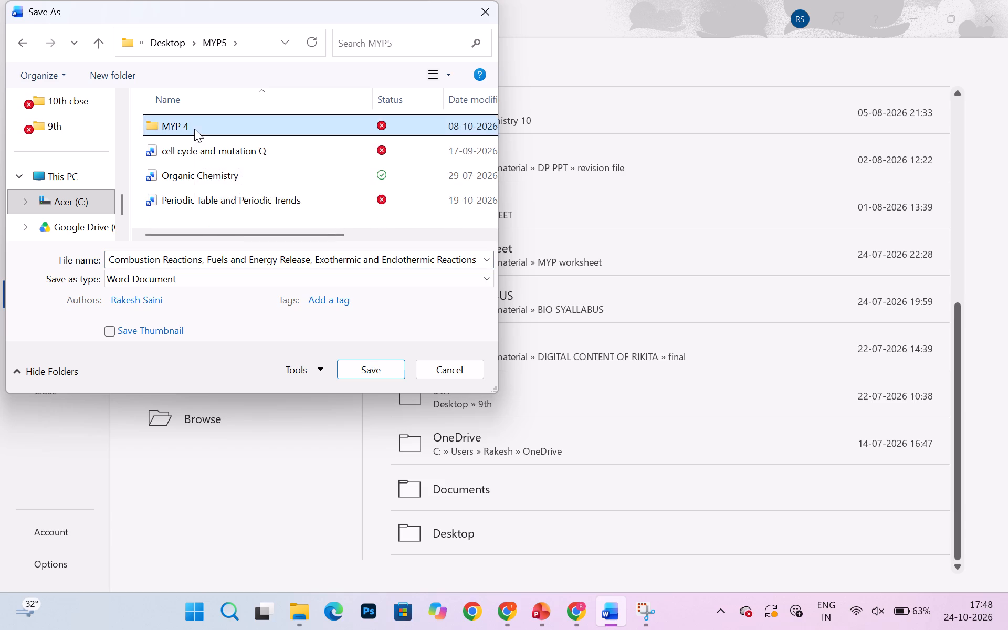